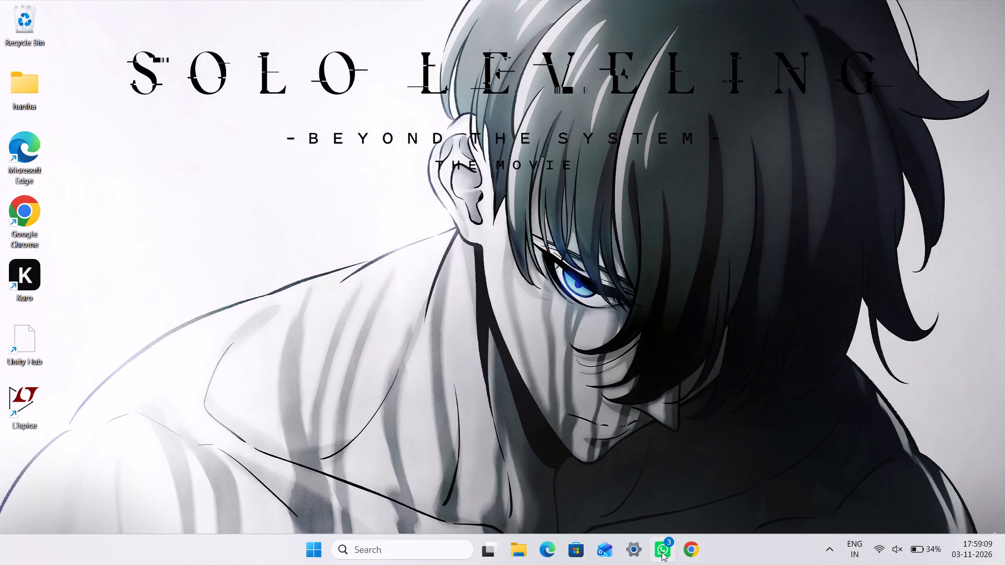
Open Google Chrome with the school account's profile.
{"action": "left_click", "coordinate": [681, 550]}
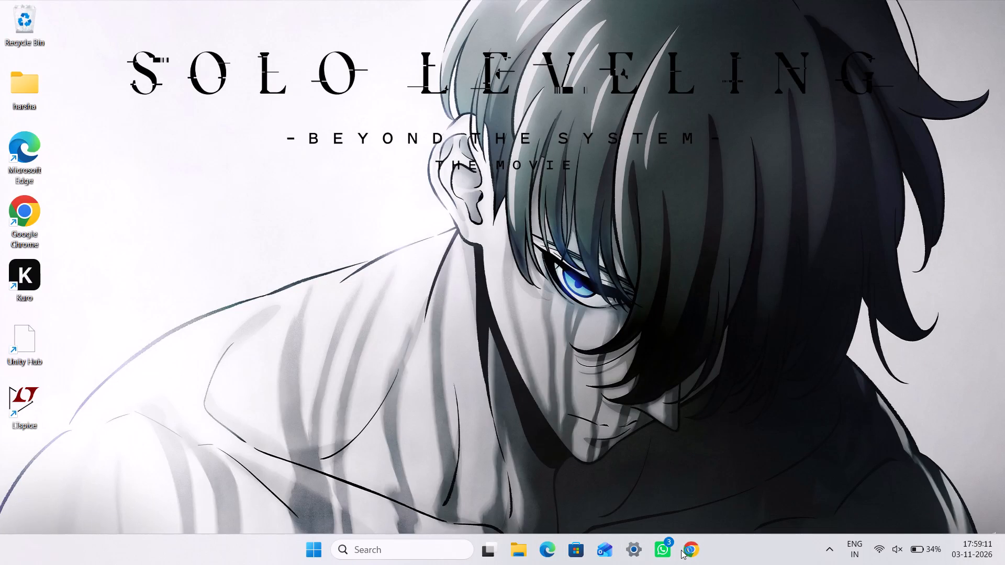
{"action": "left_click", "coordinate": [681, 550]}
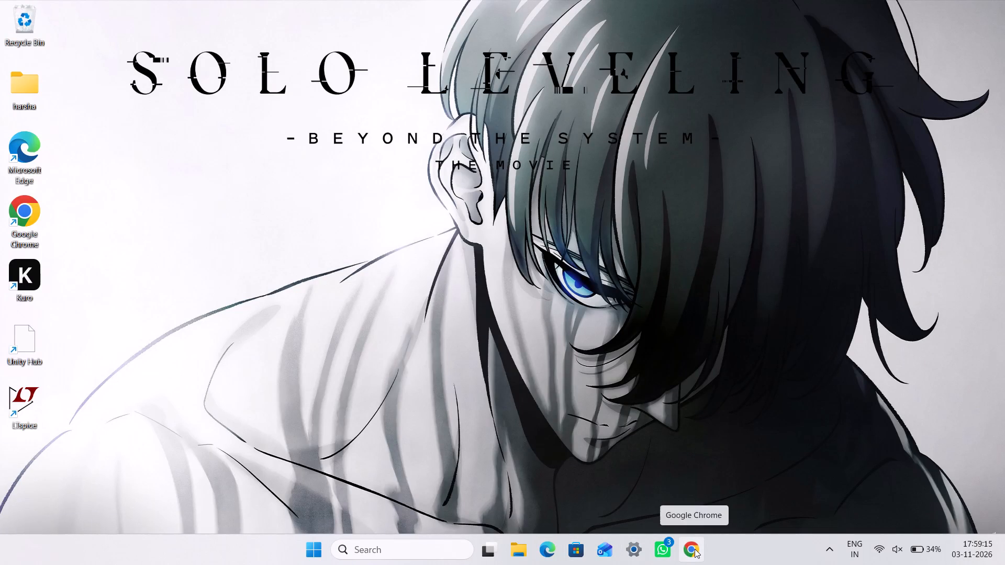
{"action": "left_click", "coordinate": [695, 549]}
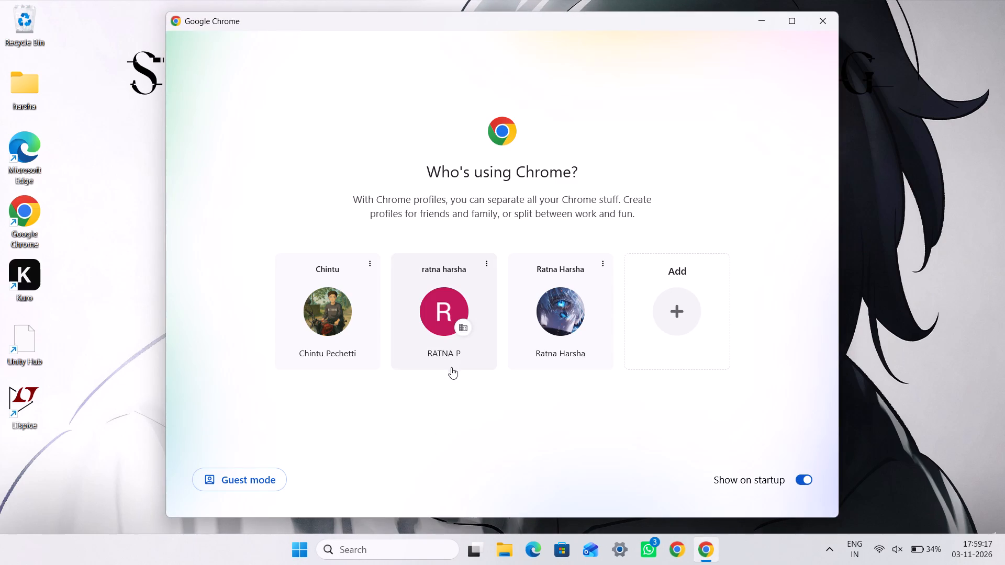
{"action": "left_click", "coordinate": [473, 339]}
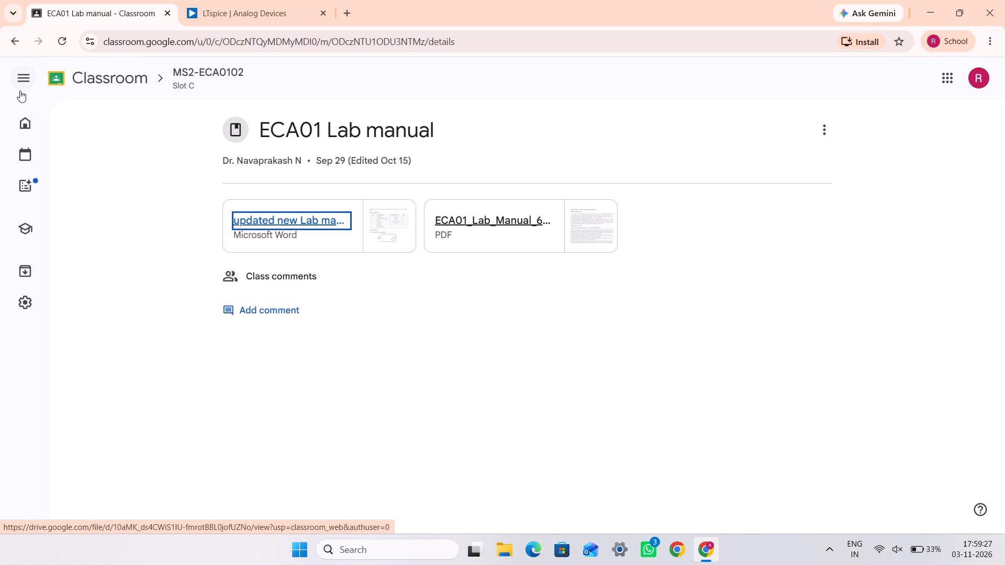
Open the enrolled class MS2-BTA0117-BIO EVS -SLOT B in Classroom.
{"action": "left_click", "coordinate": [23, 85]}
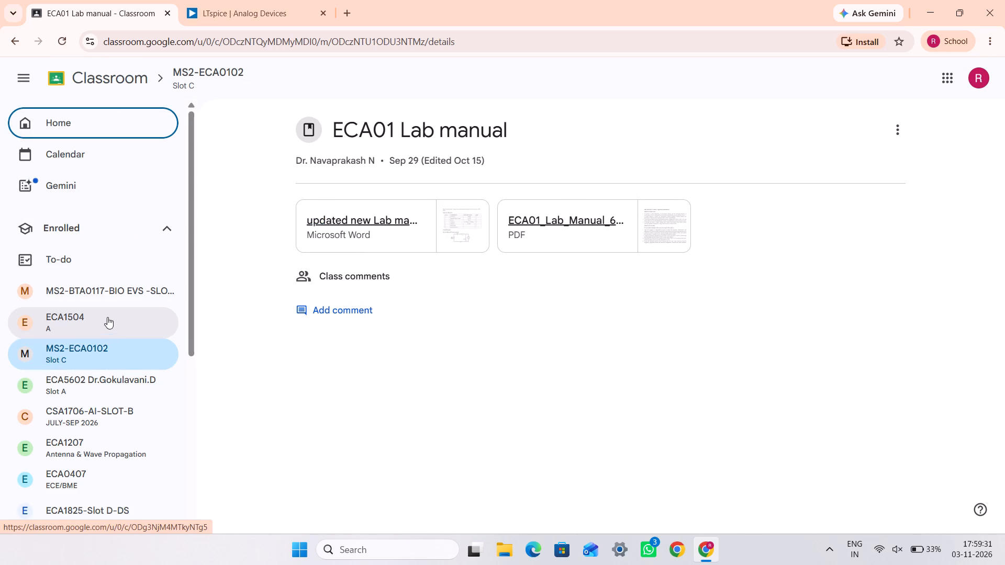
{"action": "left_click", "coordinate": [114, 290]}
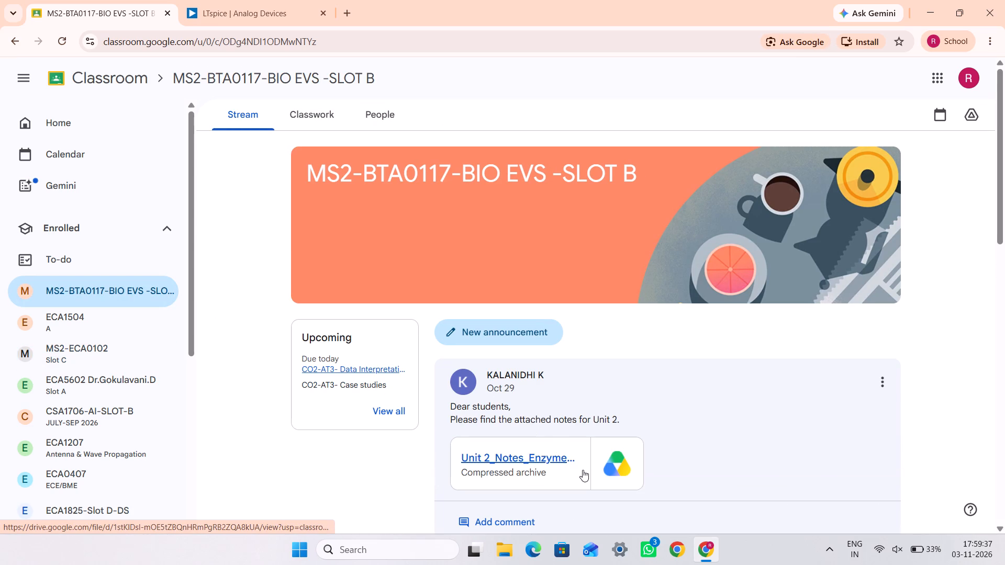
Look through the class stream for the posted notes and CO2-AT3 assignments.
{"action": "scroll", "coordinate": [583, 470], "scroll_direction": "down", "scroll_amount": 2}
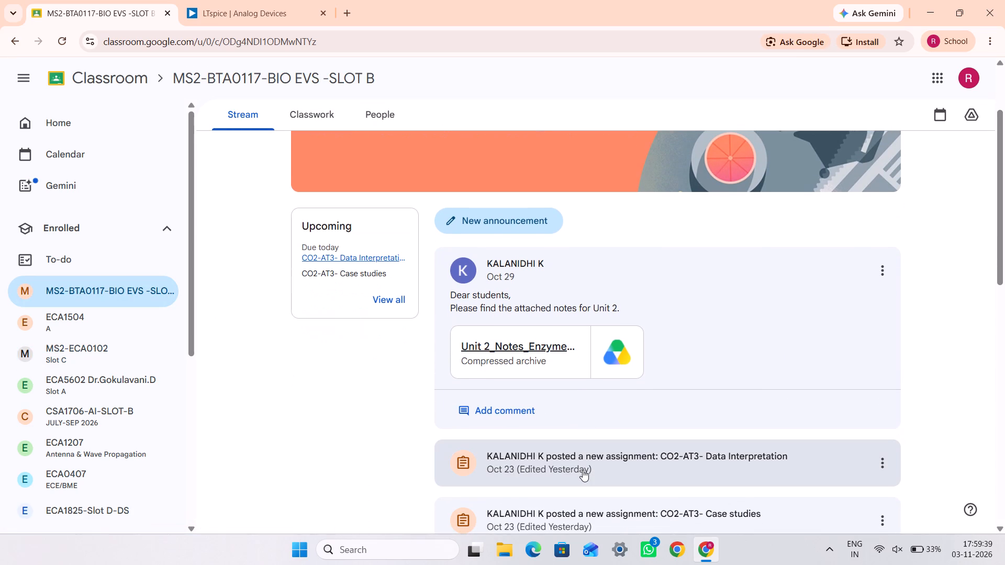
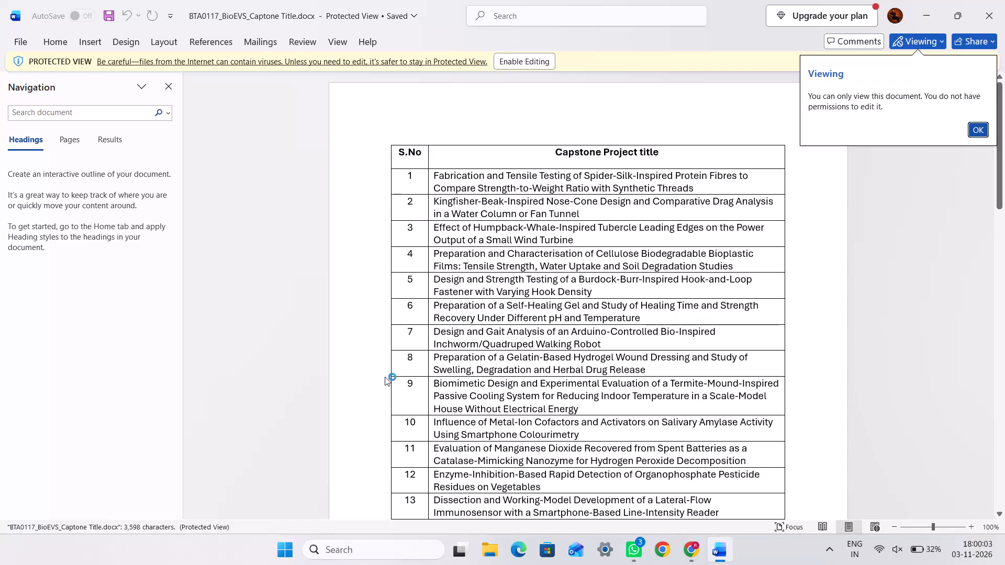
Copy the title of capstone project 40, on calculating a Water Quality Index for local water sources, from the Word document's table.
{"action": "scroll", "coordinate": [527, 390], "scroll_direction": "down", "scroll_amount": 3}
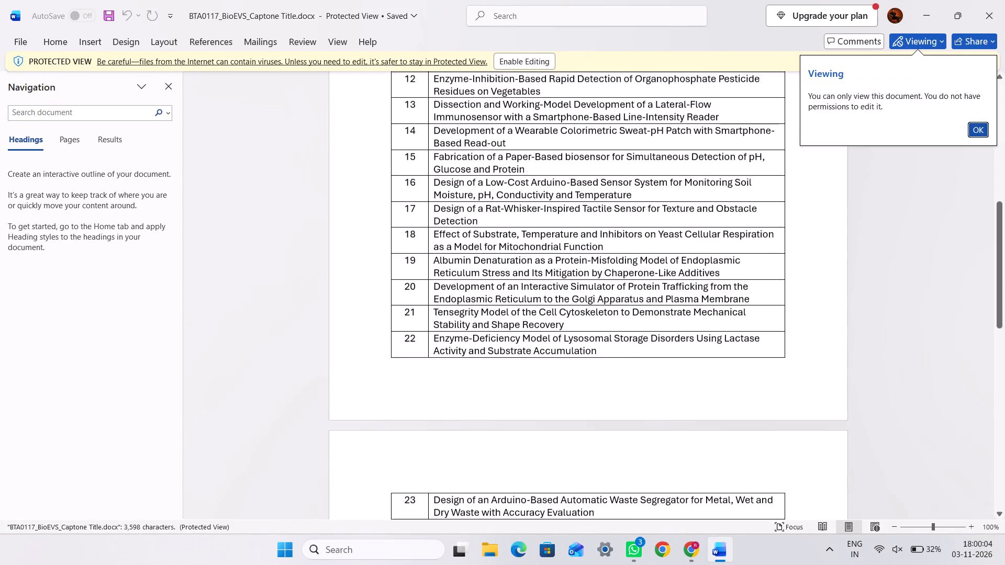
{"action": "scroll", "coordinate": [527, 390], "scroll_direction": "down", "scroll_amount": 4}
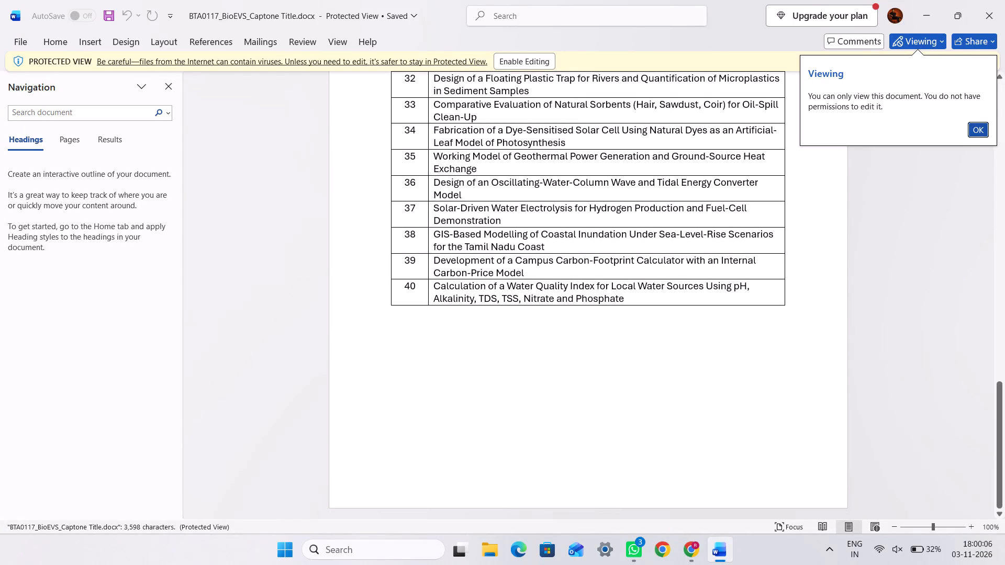
{"action": "left_click_drag", "start_coordinate": [434, 280], "coordinate": [444, 288]}
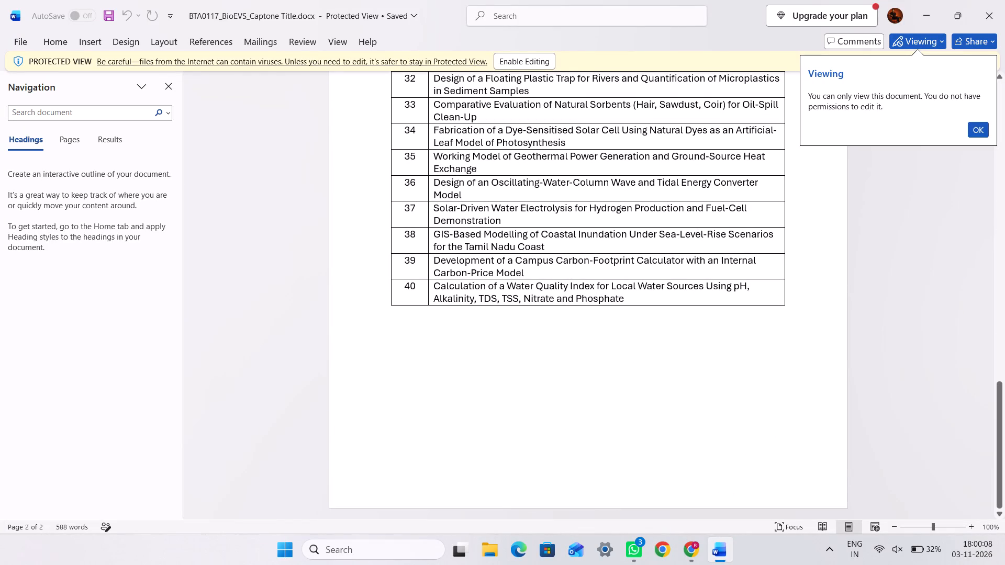
{"action": "left_click_drag", "start_coordinate": [444, 288], "coordinate": [433, 285]}
{"action": "left_click_drag", "start_coordinate": [433, 285], "coordinate": [602, 296]}
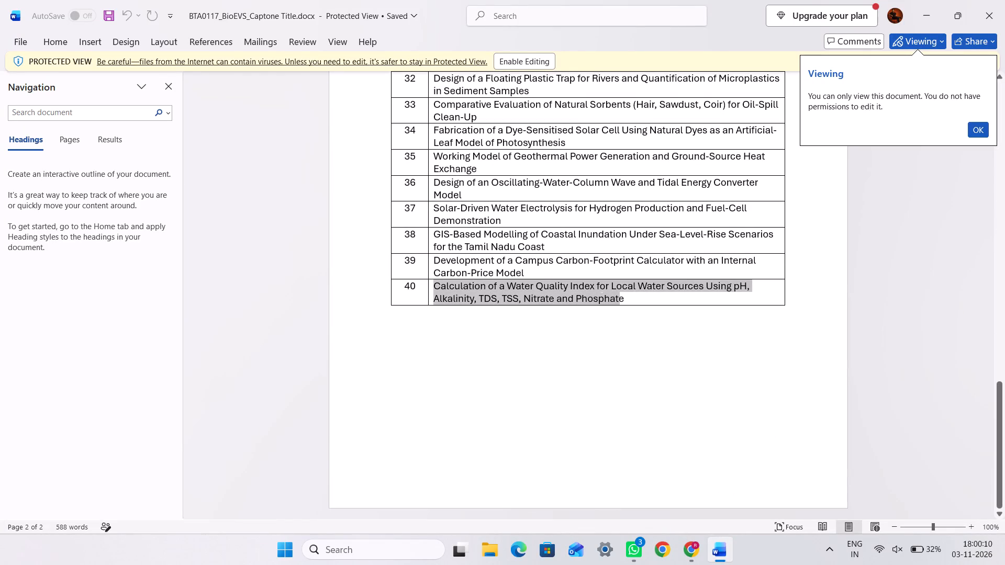
{"action": "left_click_drag", "start_coordinate": [602, 296], "coordinate": [615, 297]}
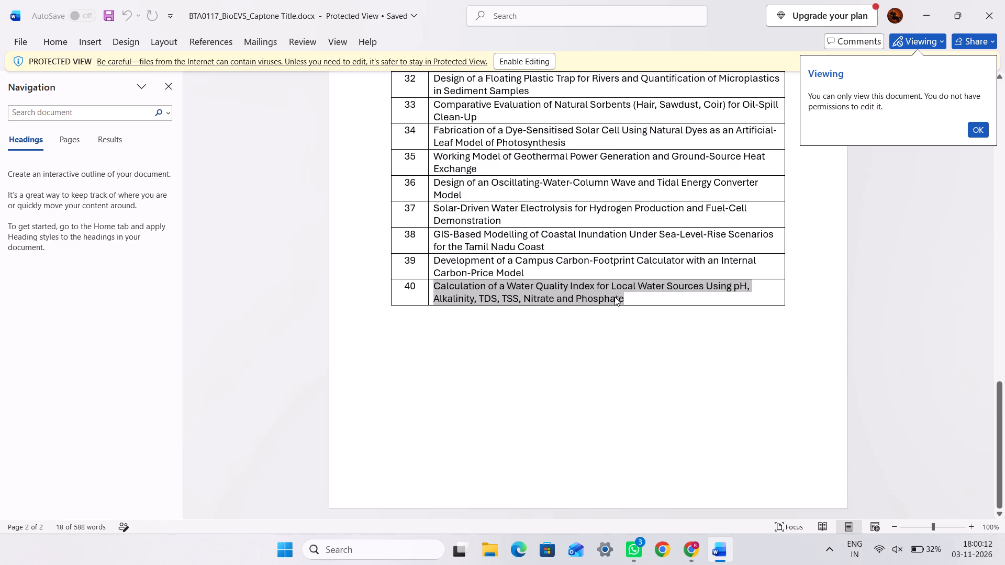
{"action": "key", "text": "ctrl+c"}
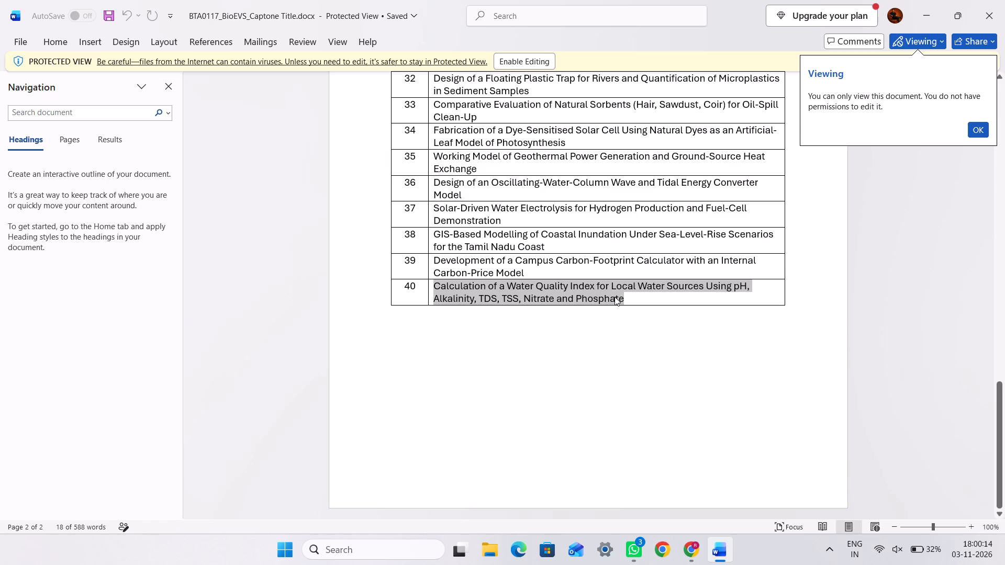
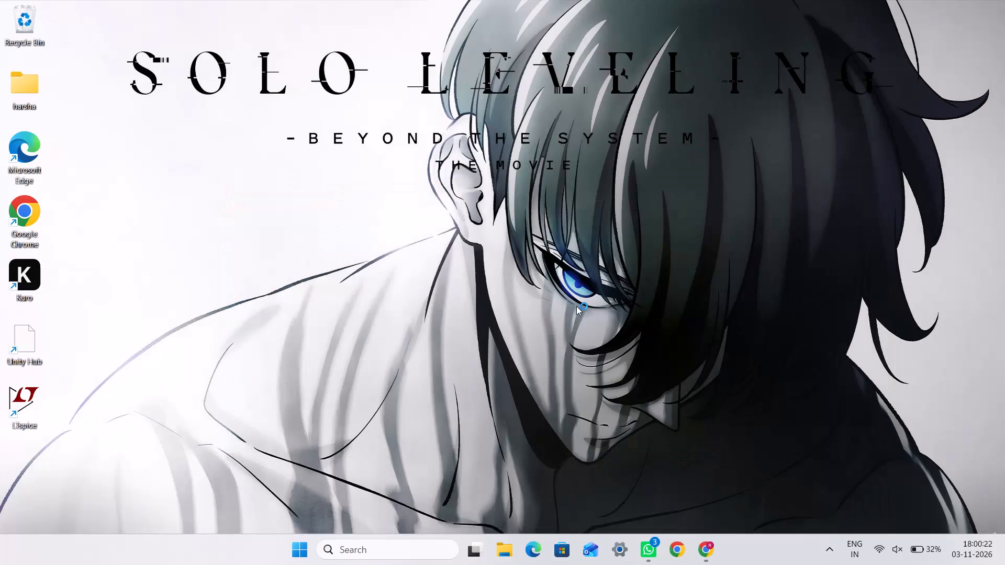
{"action": "left_click", "coordinate": [686, 547]}
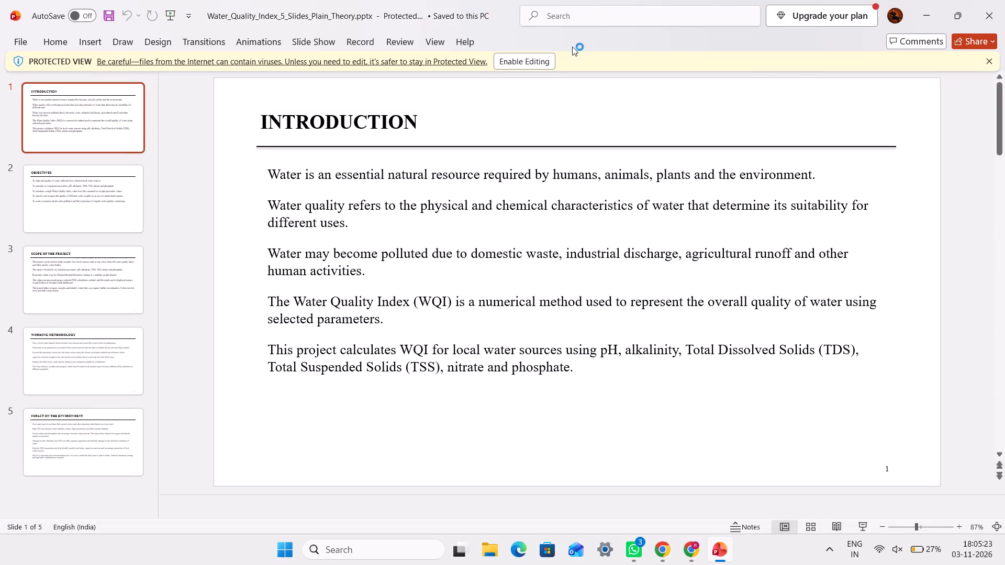
{"action": "left_click", "coordinate": [535, 56]}
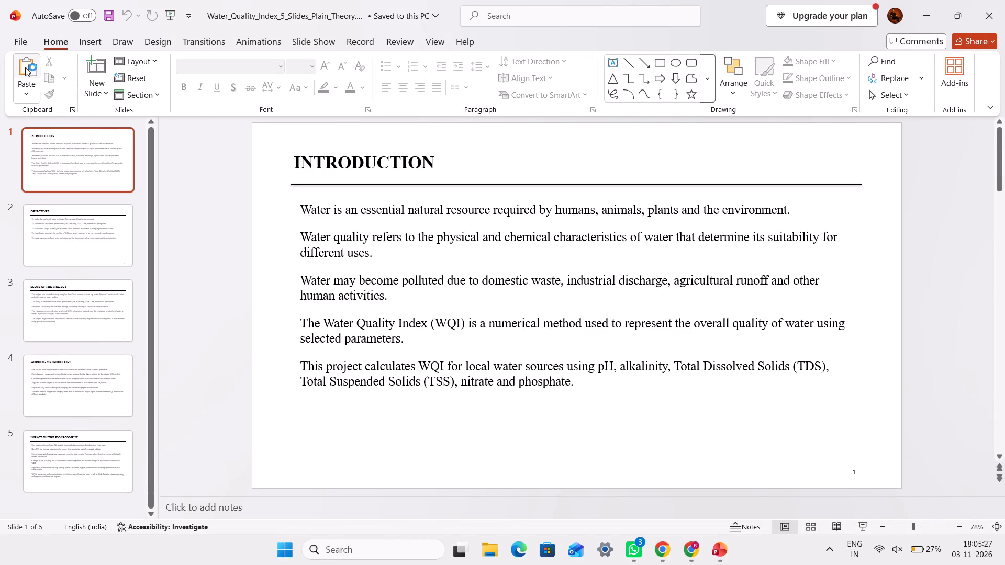
Add a blank slide and move it to the front of the deck, before the INTRODUCTION slide.
{"action": "left_click", "coordinate": [96, 62]}
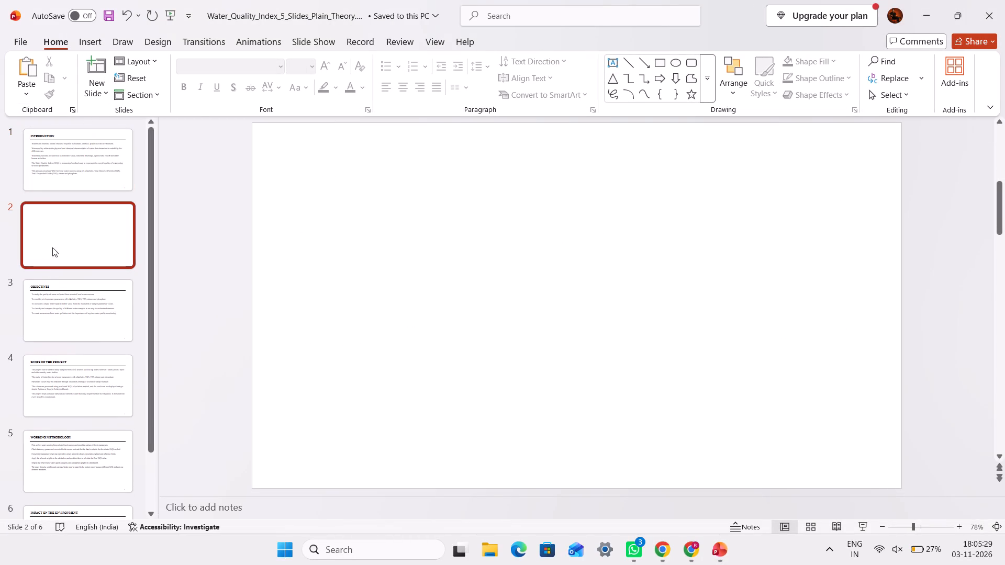
{"action": "left_click_drag", "start_coordinate": [53, 260], "coordinate": [54, 184]}
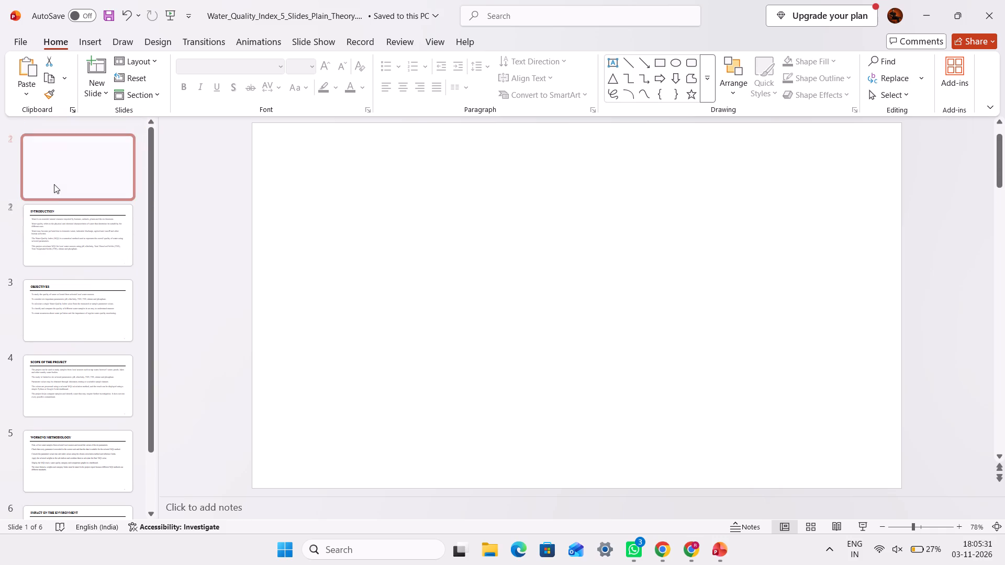
{"action": "left_click", "coordinate": [59, 212]}
{"action": "left_click", "coordinate": [87, 163]}
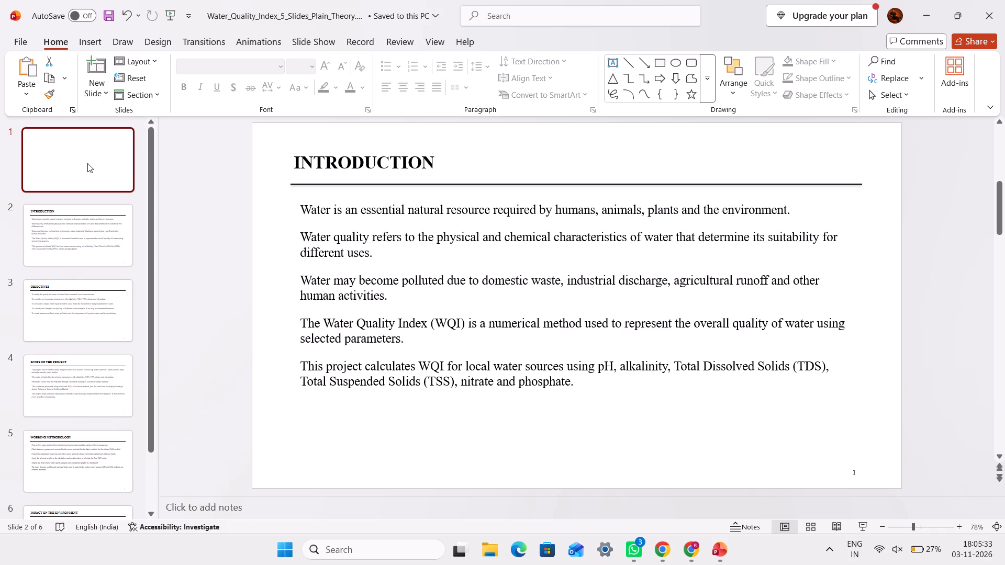
{"action": "left_click", "coordinate": [511, 360]}
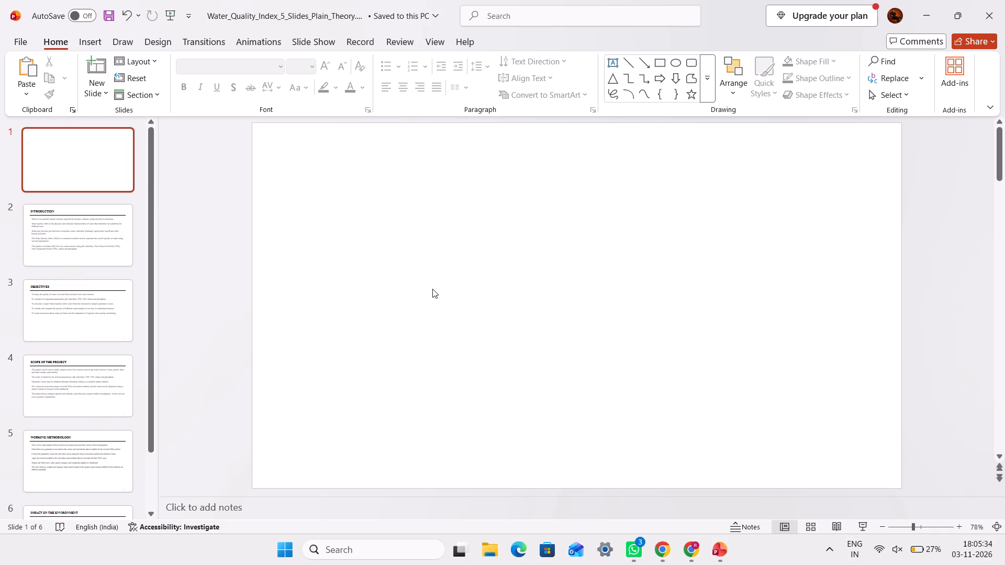
Insert a new slide with the Title Slide layout after the blank first slide.
{"action": "left_click", "coordinate": [432, 289]}
{"action": "left_click", "coordinate": [108, 93]}
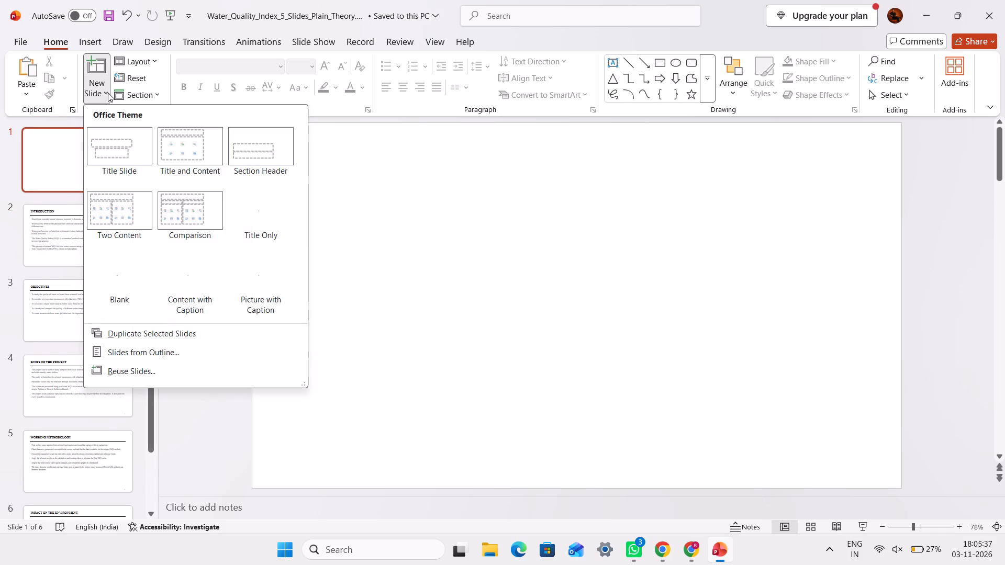
{"action": "left_click", "coordinate": [127, 143]}
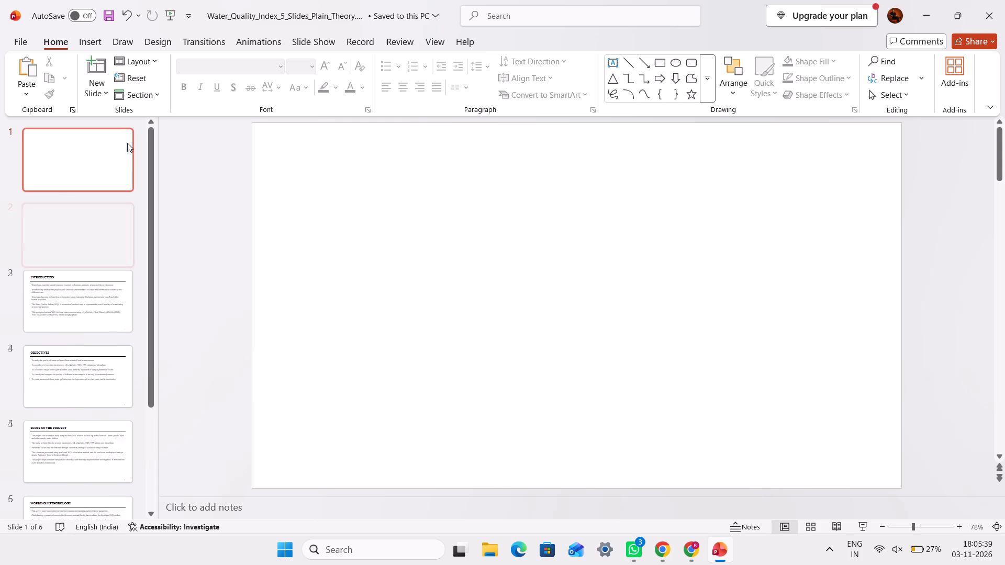
Move the blank first slide to the end of the deck, after IMPACT ON THE ENVIRONMENT.
{"action": "left_click", "coordinate": [82, 160]}
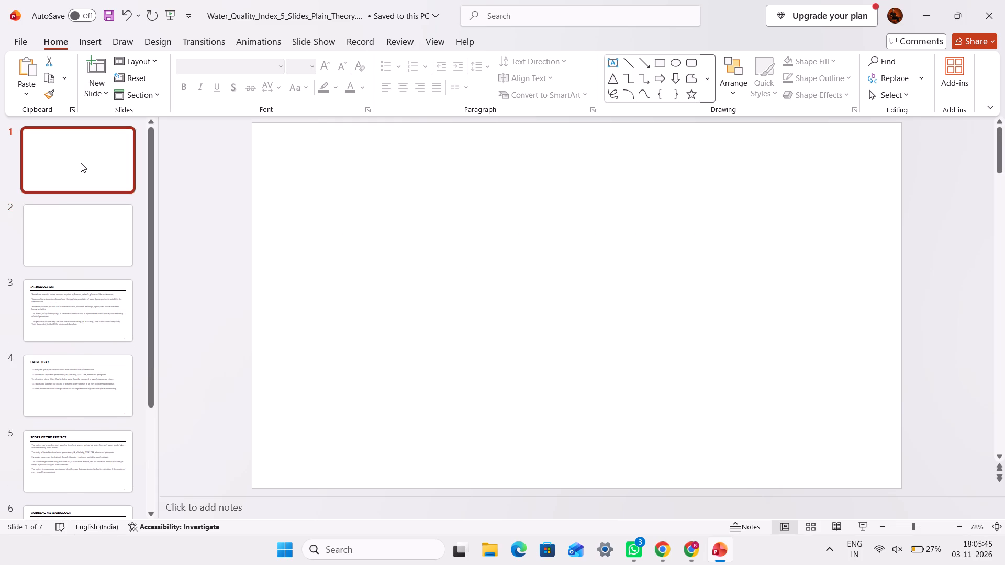
{"action": "left_click_drag", "start_coordinate": [76, 166], "coordinate": [83, 442]}
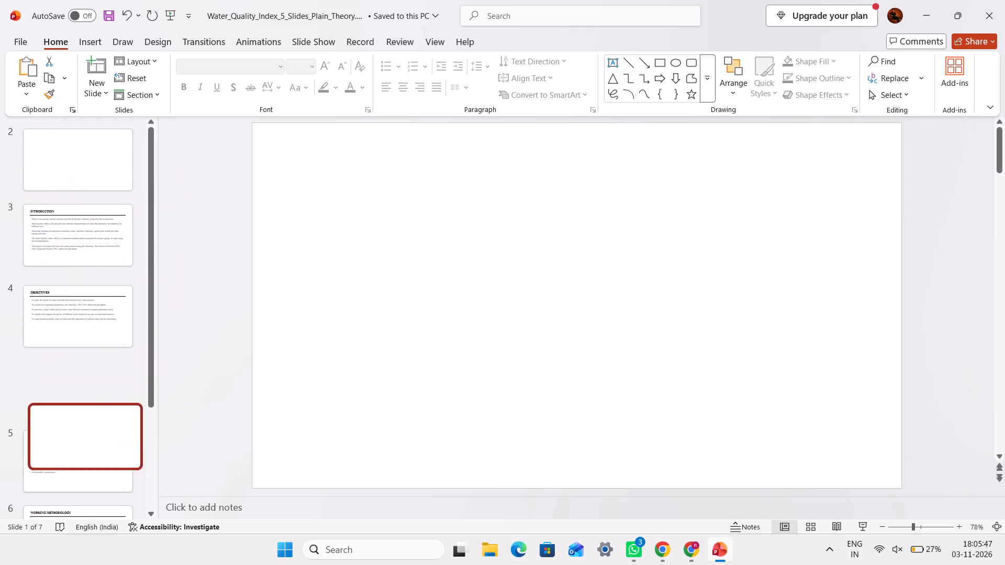
{"action": "left_click_drag", "start_coordinate": [83, 442], "coordinate": [79, 479]}
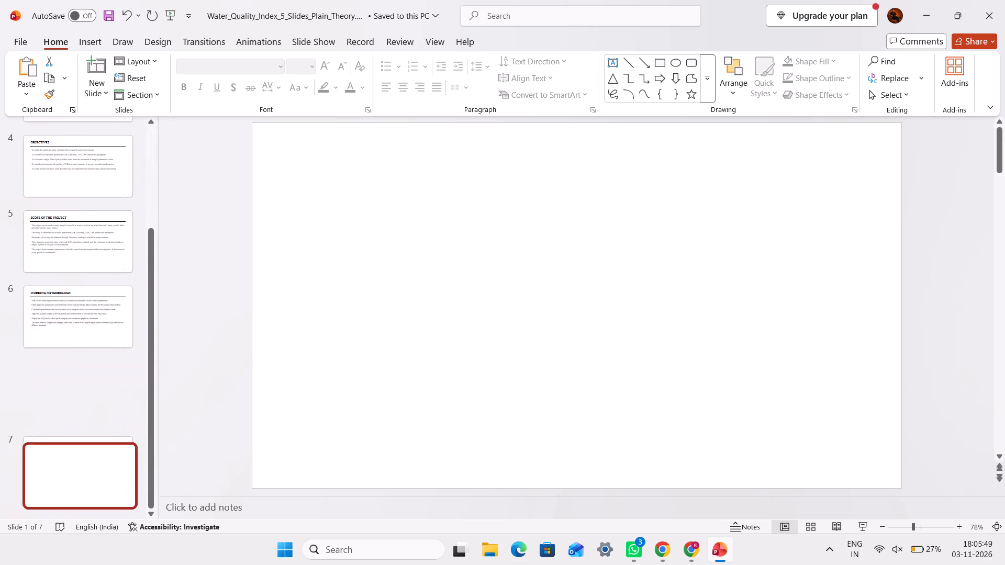
{"action": "left_click_drag", "start_coordinate": [79, 479], "coordinate": [75, 494]}
Review the order and text of the slides from INTRODUCTION through IMPACT ON THE ENVIRONMENT.
{"action": "scroll", "coordinate": [84, 329], "scroll_direction": "up", "scroll_amount": 2}
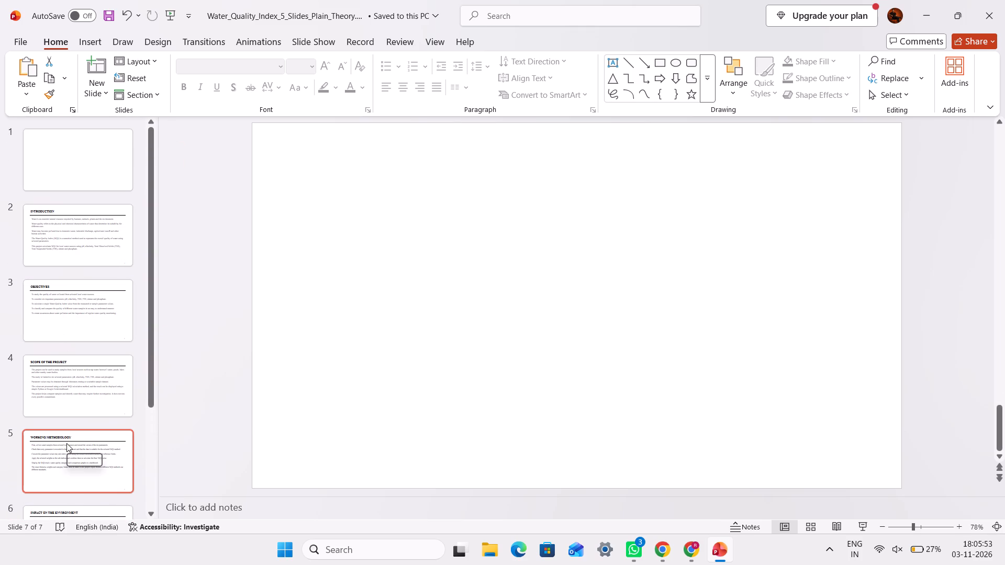
{"action": "scroll", "coordinate": [66, 443], "scroll_direction": "down", "scroll_amount": 1}
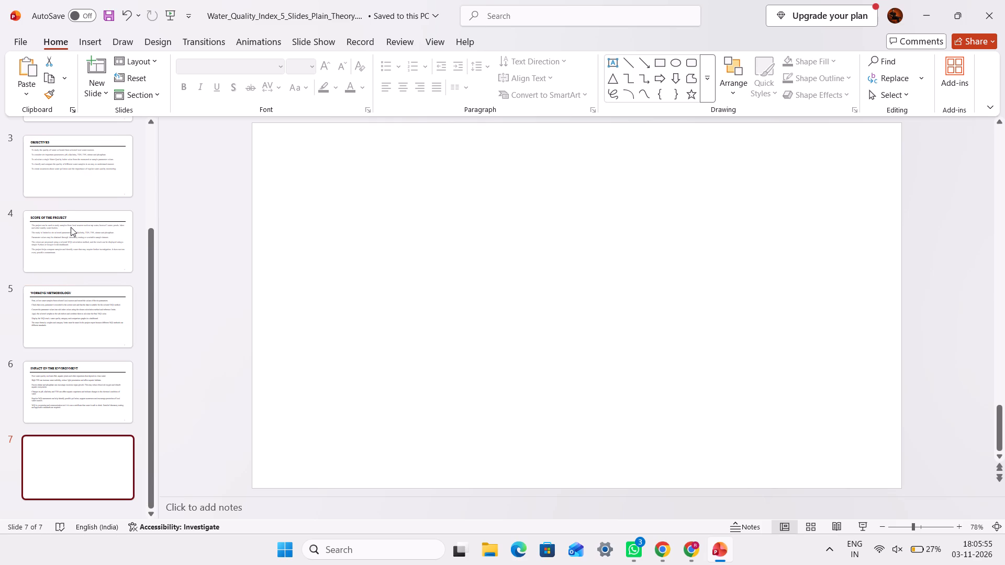
{"action": "scroll", "coordinate": [71, 227], "scroll_direction": "up", "scroll_amount": 1}
{"action": "left_click", "coordinate": [71, 227]}
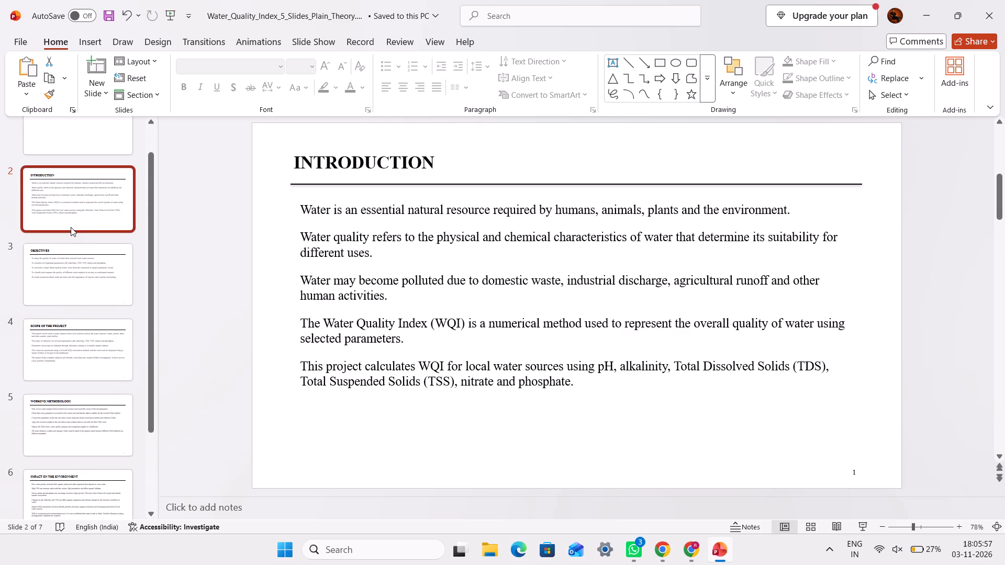
{"action": "left_click", "coordinate": [53, 290]}
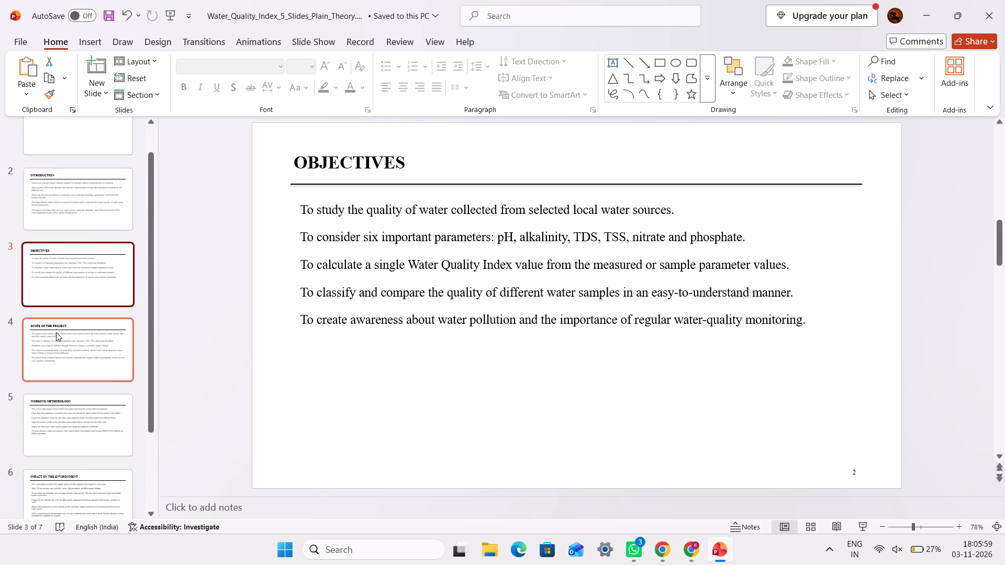
{"action": "left_click", "coordinate": [56, 332]}
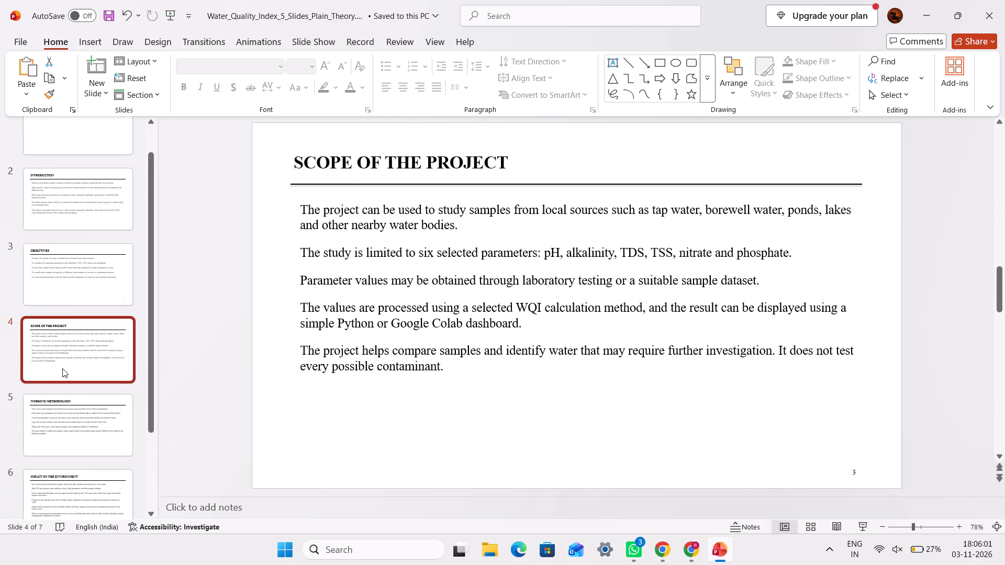
{"action": "left_click", "coordinate": [56, 405]}
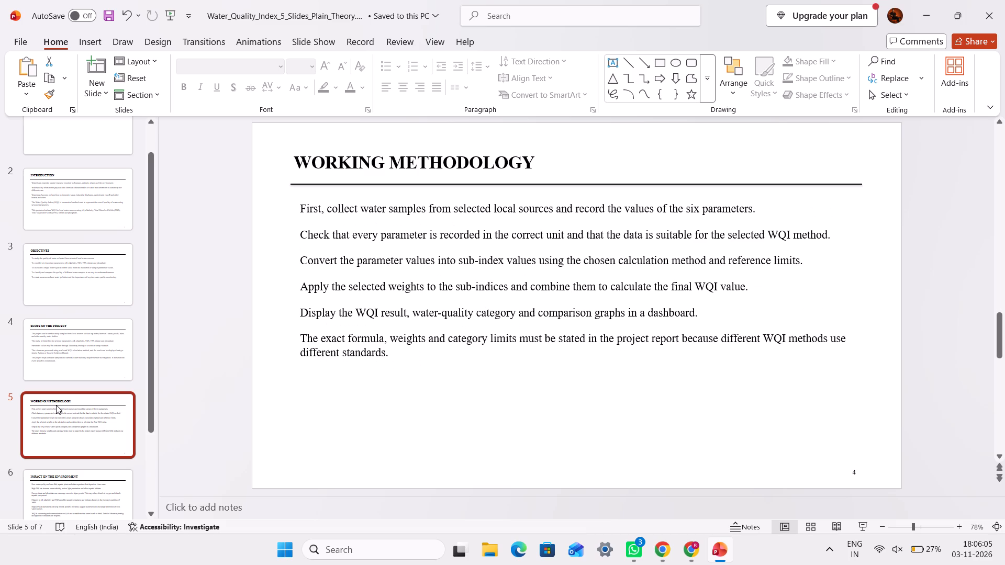
{"action": "scroll", "coordinate": [56, 405], "scroll_direction": "down", "scroll_amount": 1}
{"action": "left_click", "coordinate": [56, 405]}
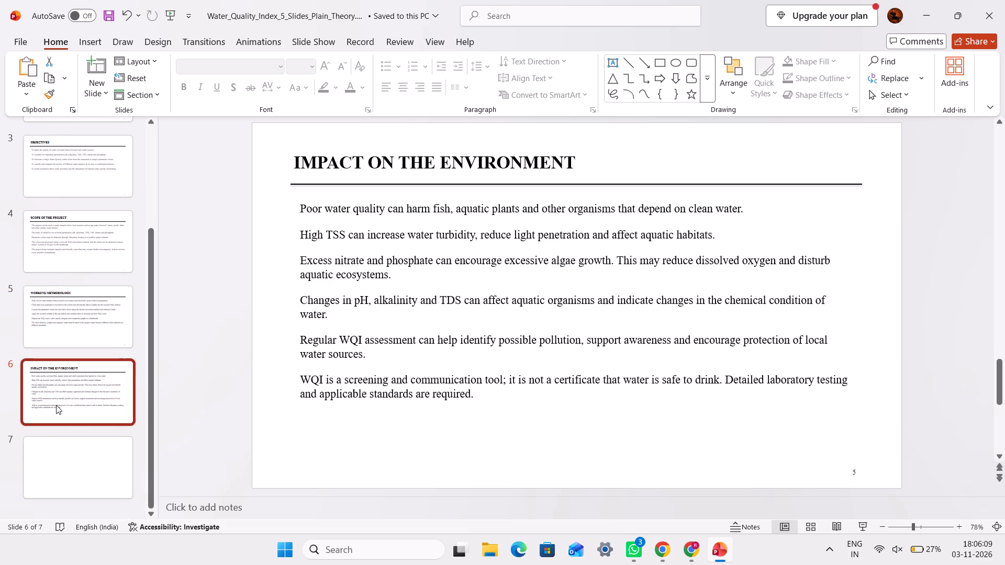
Paste "Calculation of a Water Quality Index for Local Water Sources Using pH, Alkalinity, TDS, TSS, Nitrate and Phosphate" as the opening slide's title.
{"action": "scroll", "coordinate": [56, 405], "scroll_direction": "up", "scroll_amount": 6}
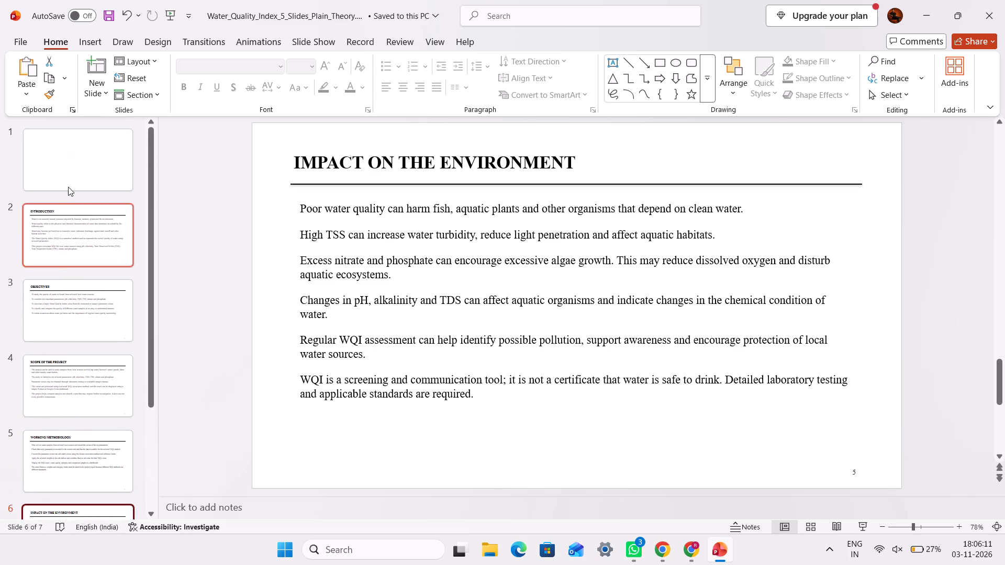
{"action": "left_click", "coordinate": [73, 148]}
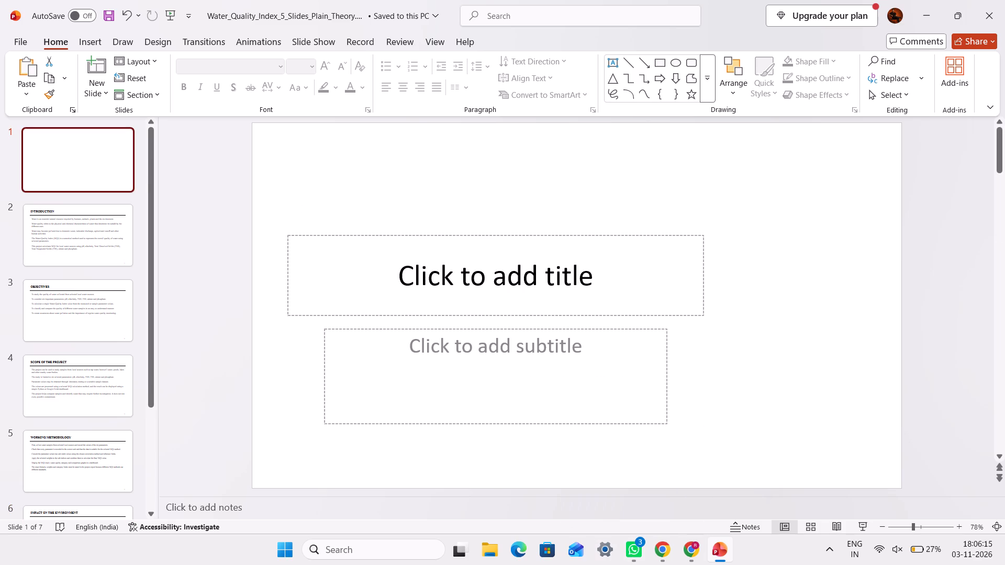
{"action": "left_click", "coordinate": [477, 281]}
{"action": "key", "text": "ctrl+v"}
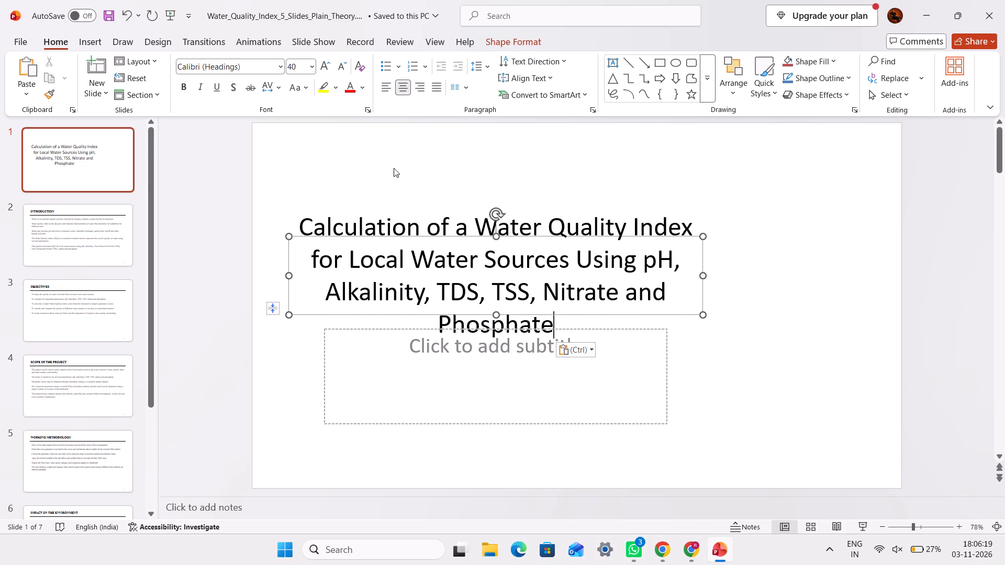
Enlarge the title placeholder upward and widen it to almost reach the slide's right edge.
{"action": "left_click_drag", "start_coordinate": [494, 234], "coordinate": [497, 208]}
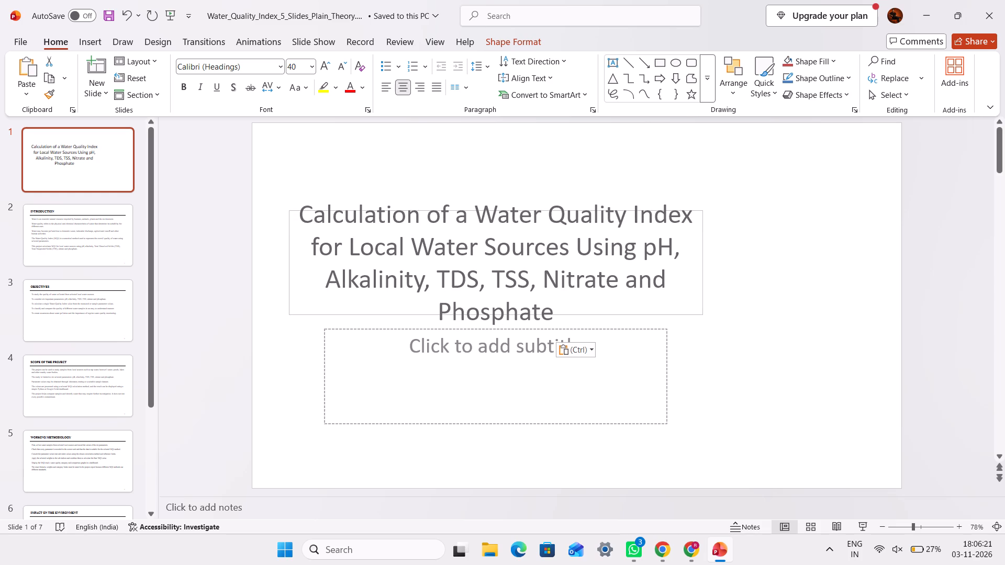
{"action": "left_click_drag", "start_coordinate": [497, 208], "coordinate": [498, 220]}
{"action": "left_click", "coordinate": [468, 220]}
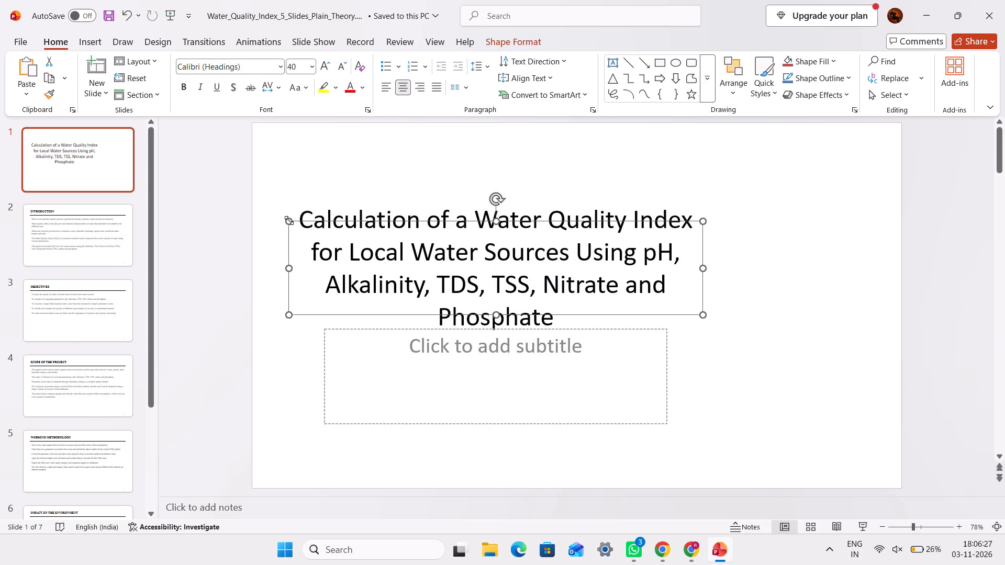
{"action": "left_click_drag", "start_coordinate": [289, 220], "coordinate": [293, 193]}
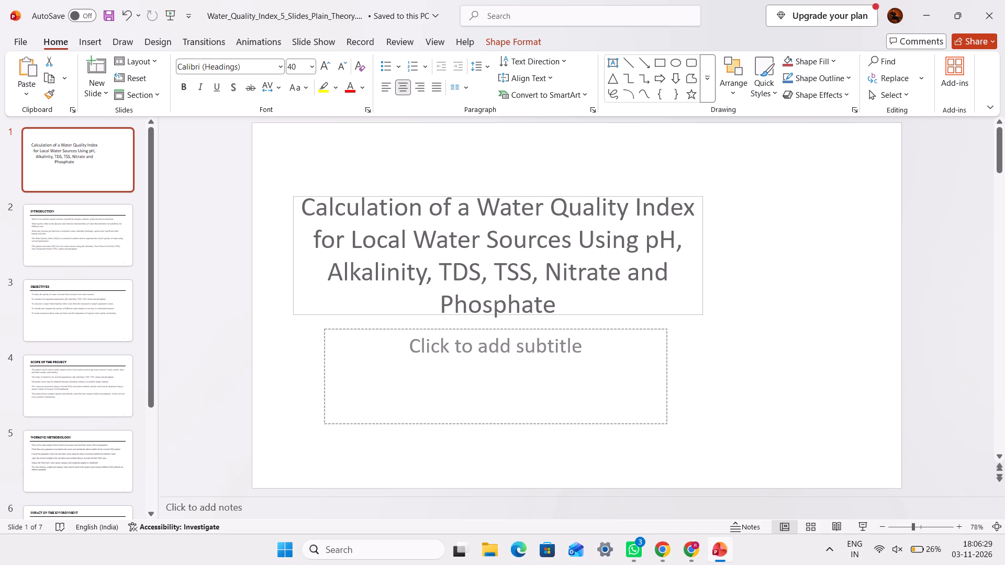
{"action": "left_click_drag", "start_coordinate": [293, 193], "coordinate": [294, 189]}
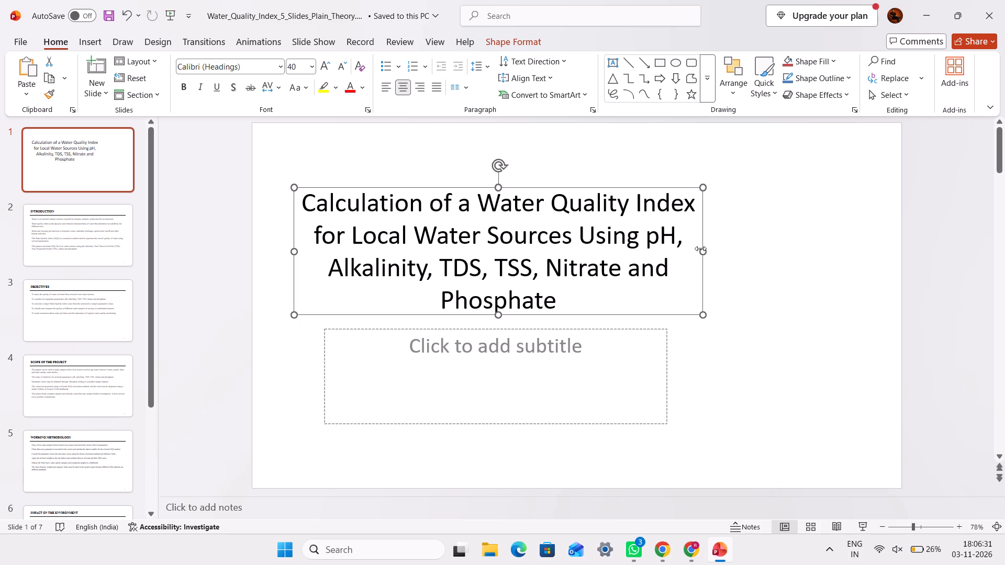
{"action": "left_click", "coordinate": [700, 248]}
{"action": "left_click_drag", "start_coordinate": [703, 251], "coordinate": [940, 256]}
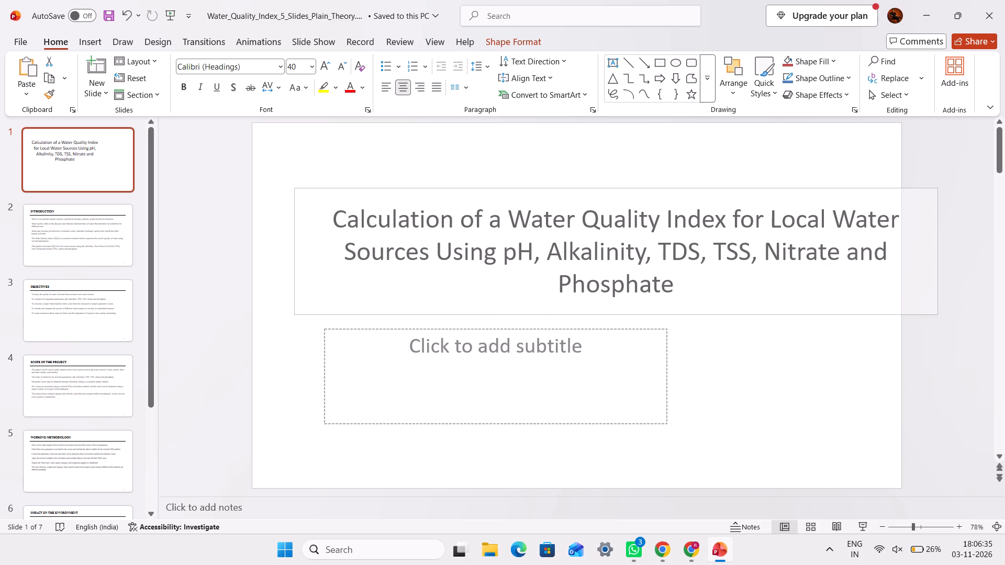
{"action": "left_click_drag", "start_coordinate": [940, 256], "coordinate": [886, 258]}
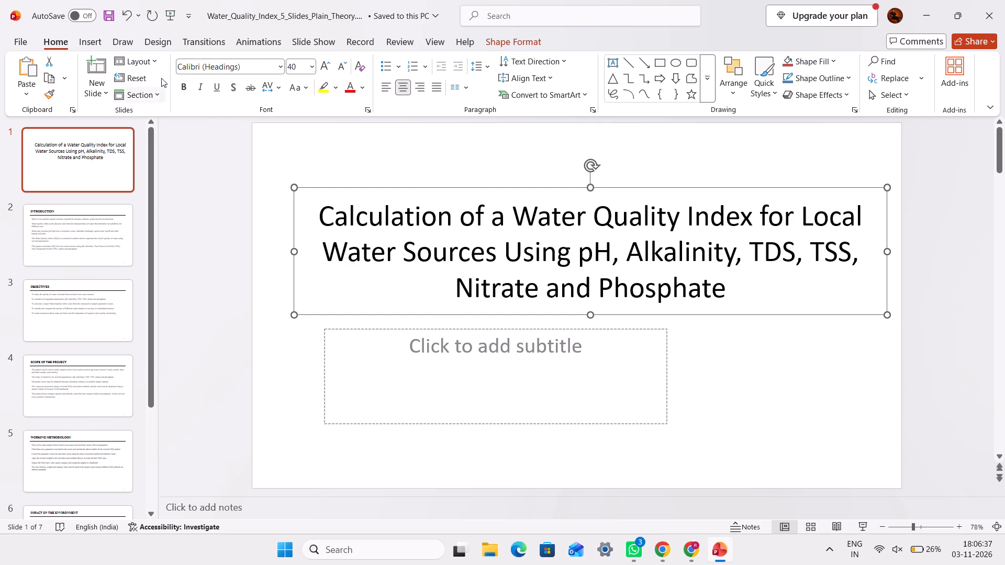
Format the opening slide's title as 24 pt bold Times New Roman.
{"action": "left_click", "coordinate": [313, 69]}
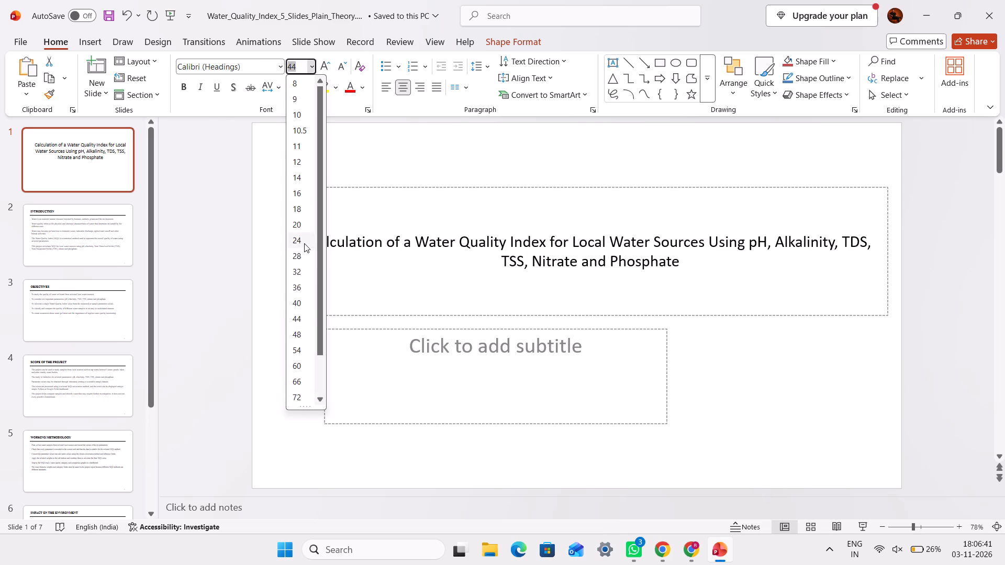
{"action": "left_click", "coordinate": [304, 243]}
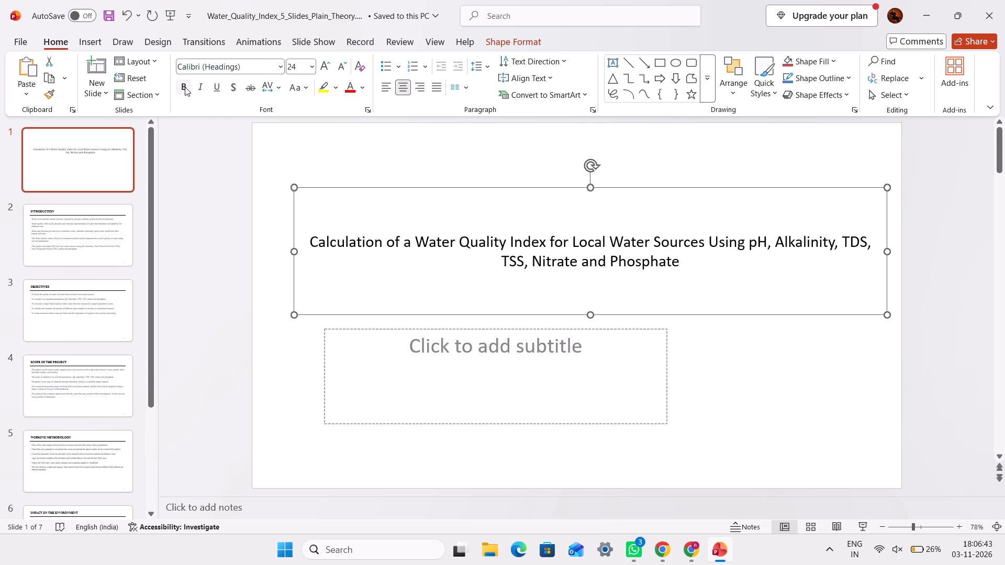
{"action": "left_click", "coordinate": [185, 87]}
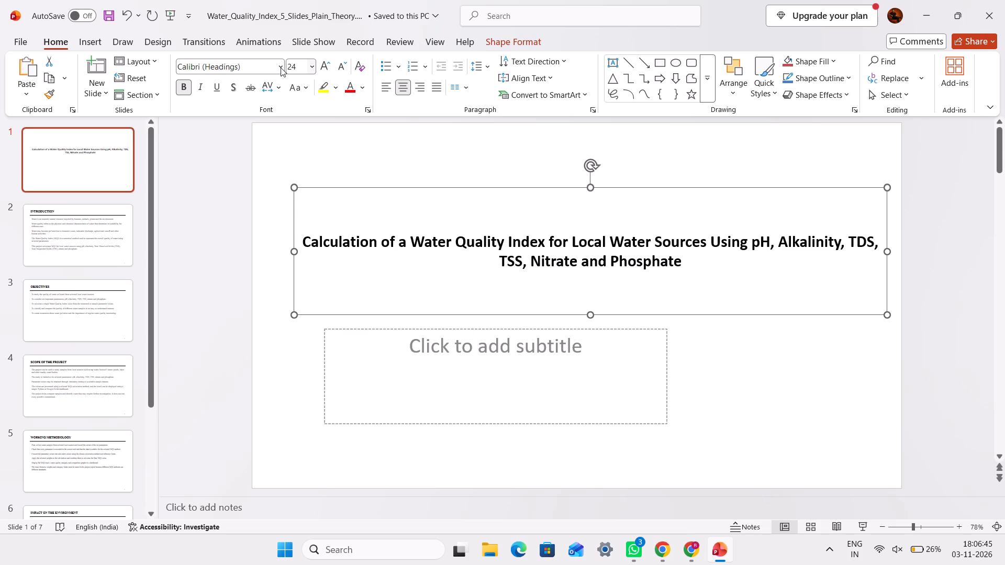
{"action": "left_click", "coordinate": [281, 67]}
{"action": "key", "text": "BackSpace"}
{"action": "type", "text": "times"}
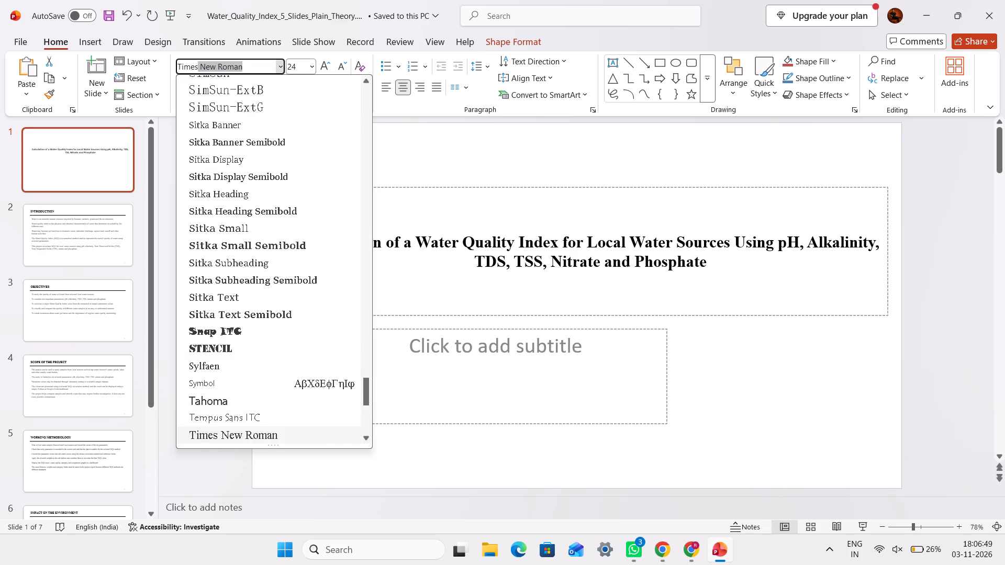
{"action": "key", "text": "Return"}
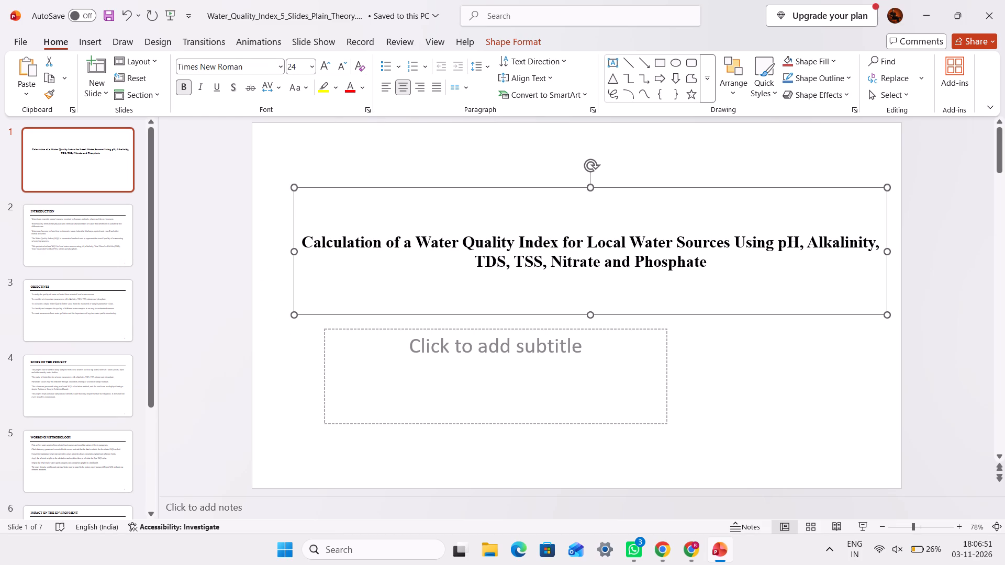
Shift the title box toward the slide's left edge, reduce its height around the two text lines, and extend its right side near the slide edge.
{"action": "left_click_drag", "start_coordinate": [398, 185], "coordinate": [369, 188]}
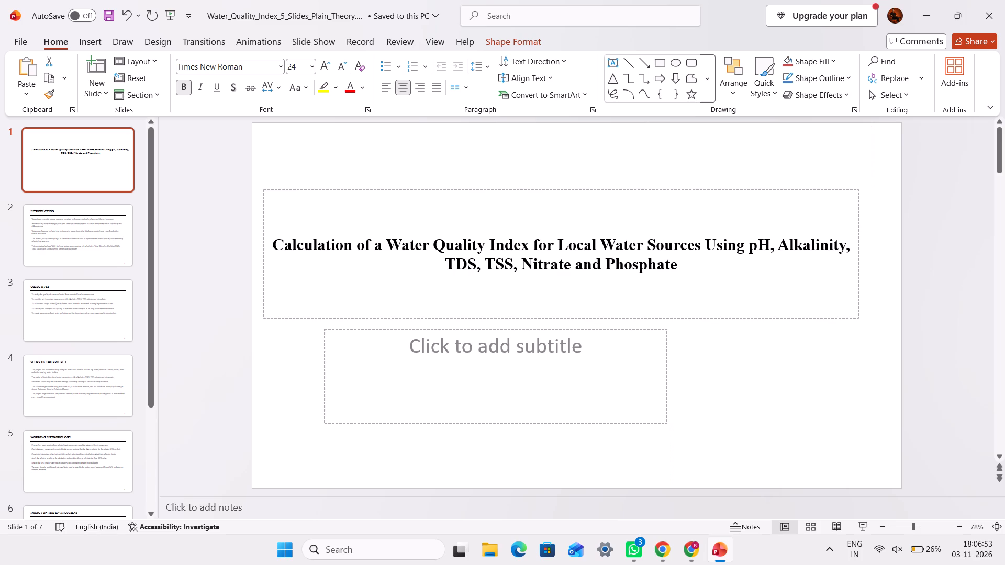
{"action": "left_click_drag", "start_coordinate": [369, 188], "coordinate": [369, 188]}
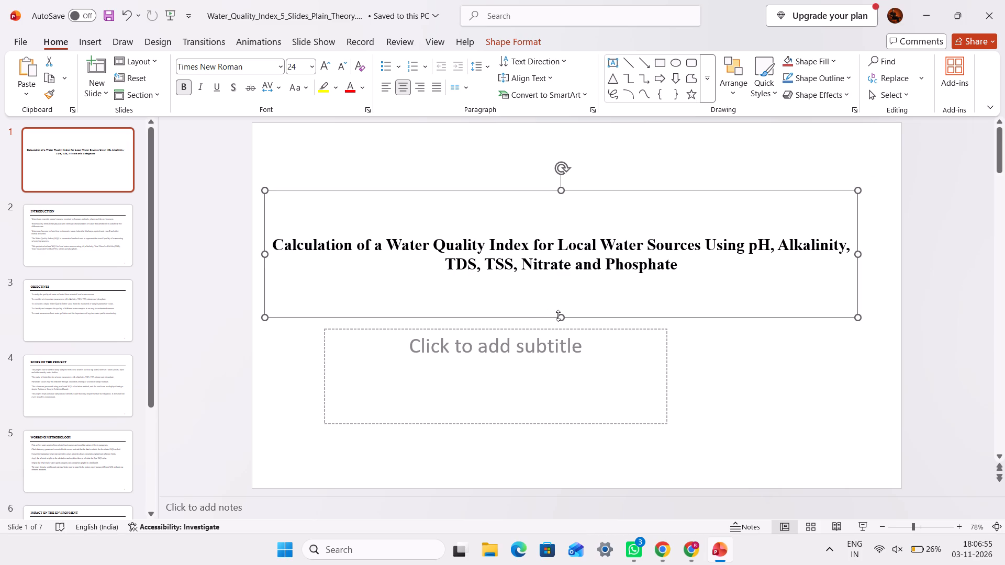
{"action": "left_click_drag", "start_coordinate": [564, 316], "coordinate": [568, 288]}
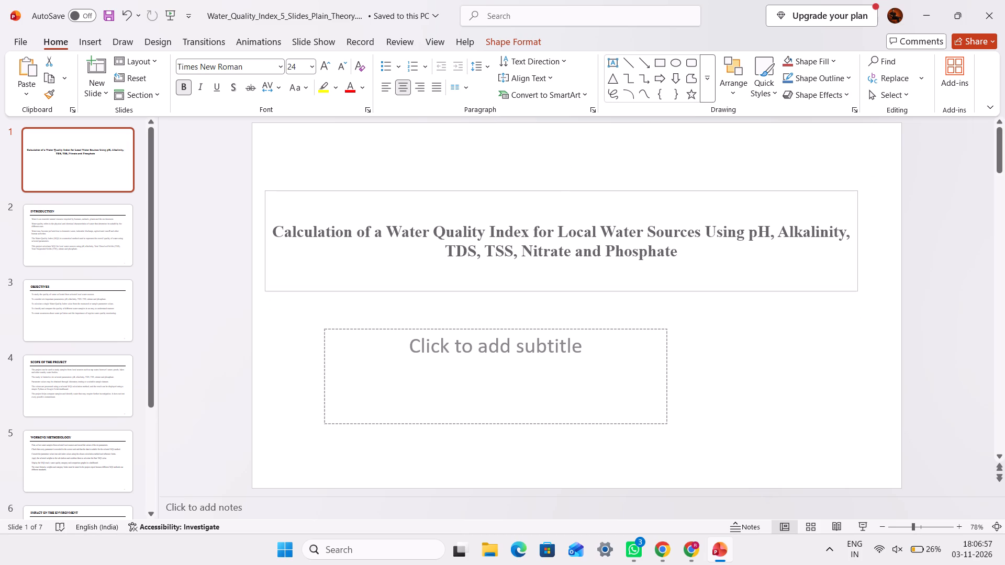
{"action": "left_click_drag", "start_coordinate": [568, 288], "coordinate": [568, 286]}
{"action": "left_click_drag", "start_coordinate": [560, 190], "coordinate": [560, 208]}
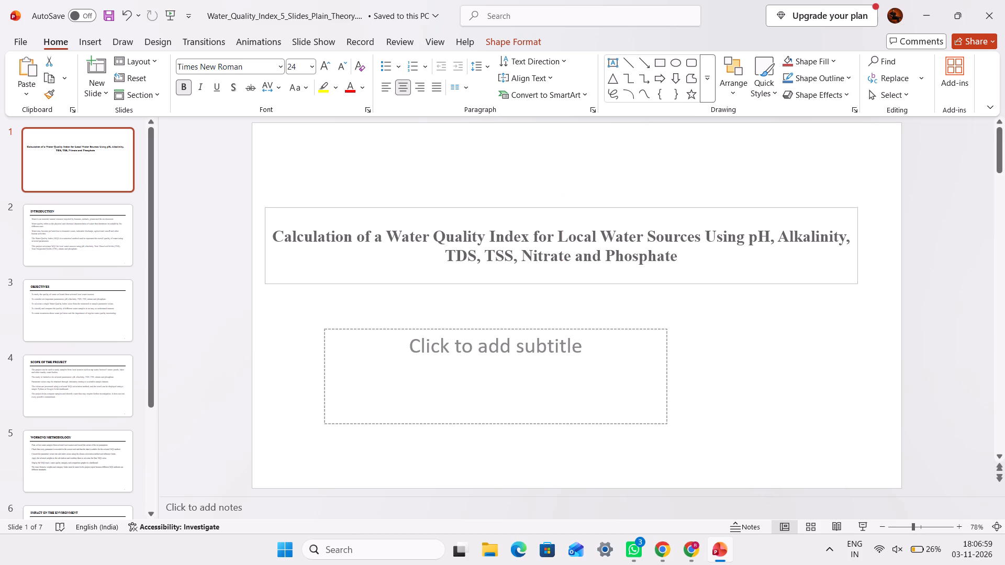
{"action": "left_click_drag", "start_coordinate": [560, 208], "coordinate": [560, 209]}
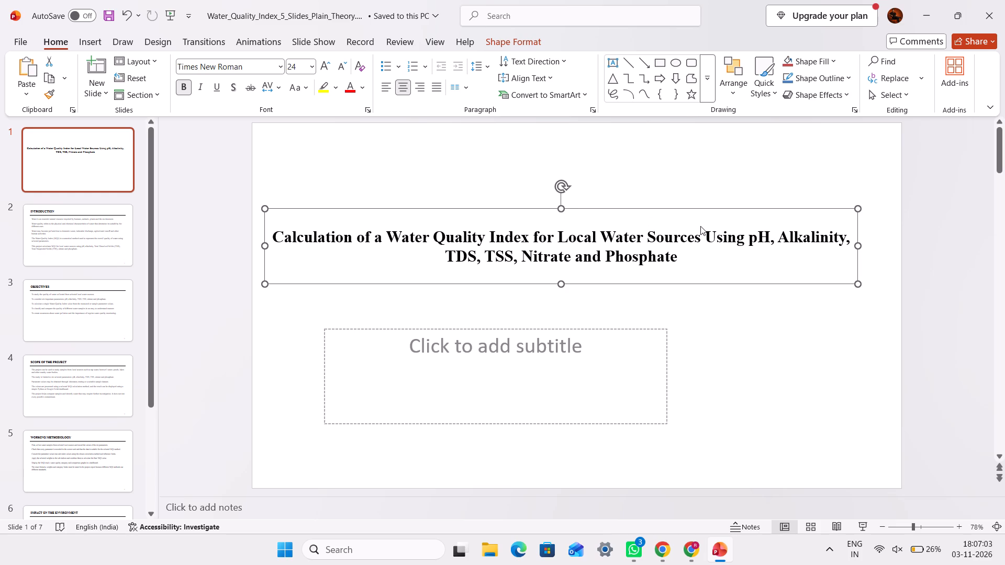
{"action": "left_click_drag", "start_coordinate": [856, 246], "coordinate": [871, 246]}
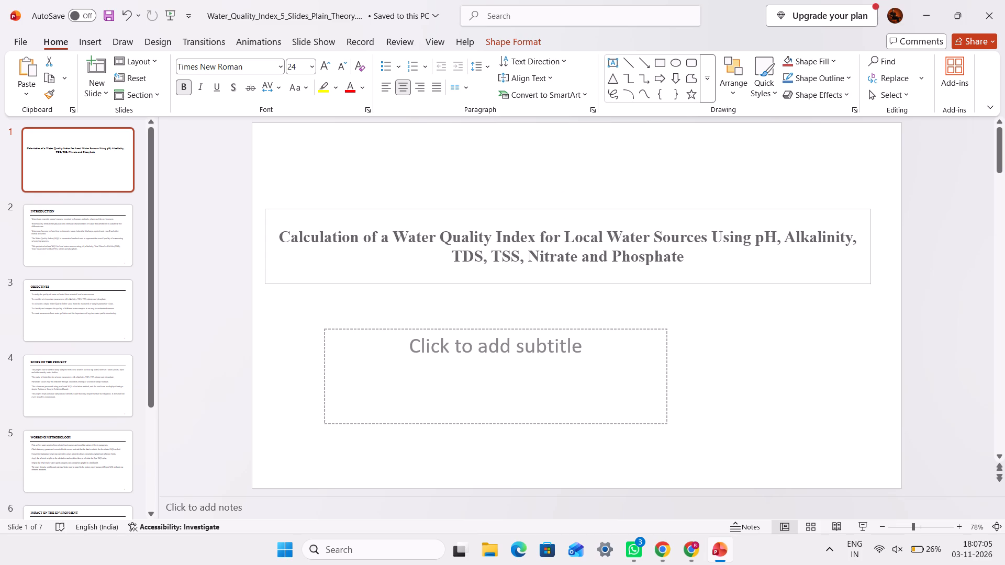
{"action": "left_click_drag", "start_coordinate": [871, 246], "coordinate": [888, 245]}
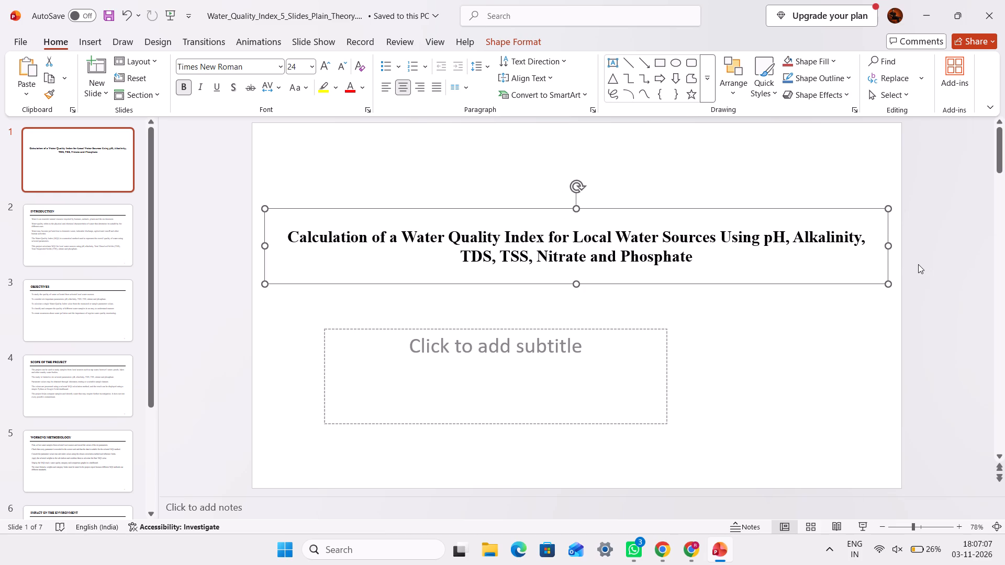
{"action": "left_click", "coordinate": [921, 264]}
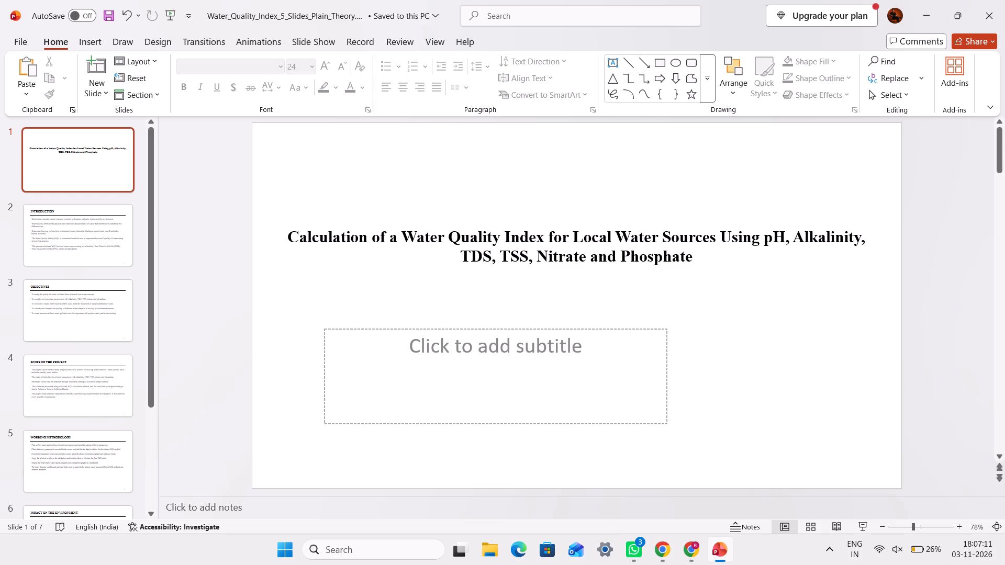
Move the empty subtitle placeholder to the lower-right area of the opening slide, leaving a small gap before the slide's edge.
{"action": "left_click_drag", "start_coordinate": [322, 367], "coordinate": [556, 371]}
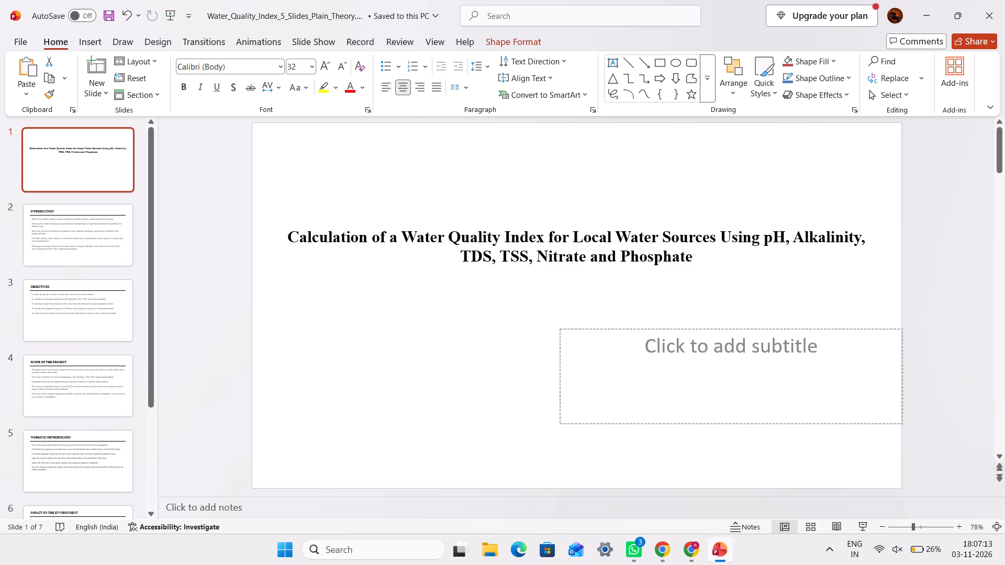
{"action": "left_click_drag", "start_coordinate": [556, 371], "coordinate": [515, 370]}
Set the empty subtitle's font to Times New Roman.
{"action": "left_click", "coordinate": [661, 345]}
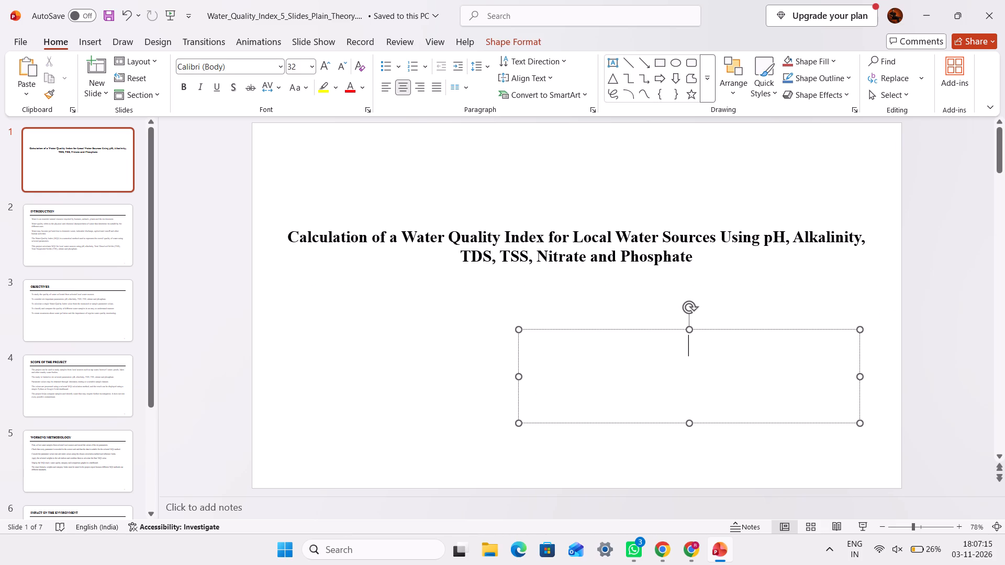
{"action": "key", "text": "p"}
{"action": "key", "text": "BackSpace"}
{"action": "left_click", "coordinate": [280, 67]}
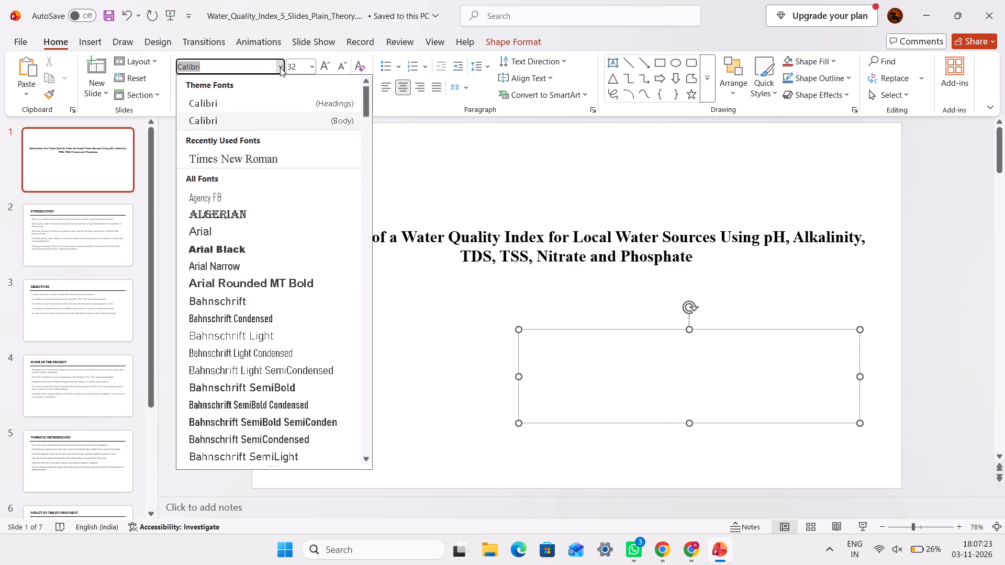
{"action": "key", "text": "BackSpace"}
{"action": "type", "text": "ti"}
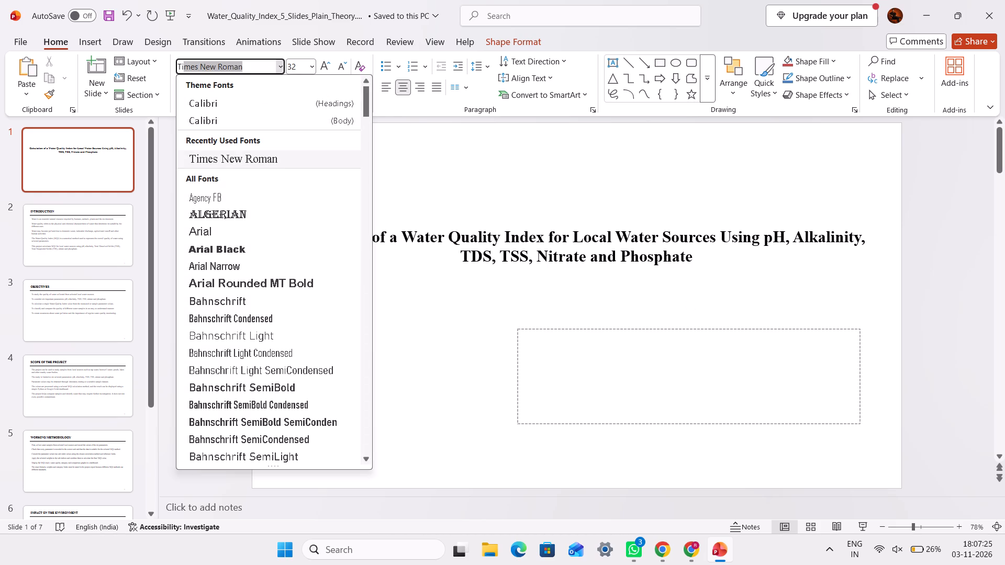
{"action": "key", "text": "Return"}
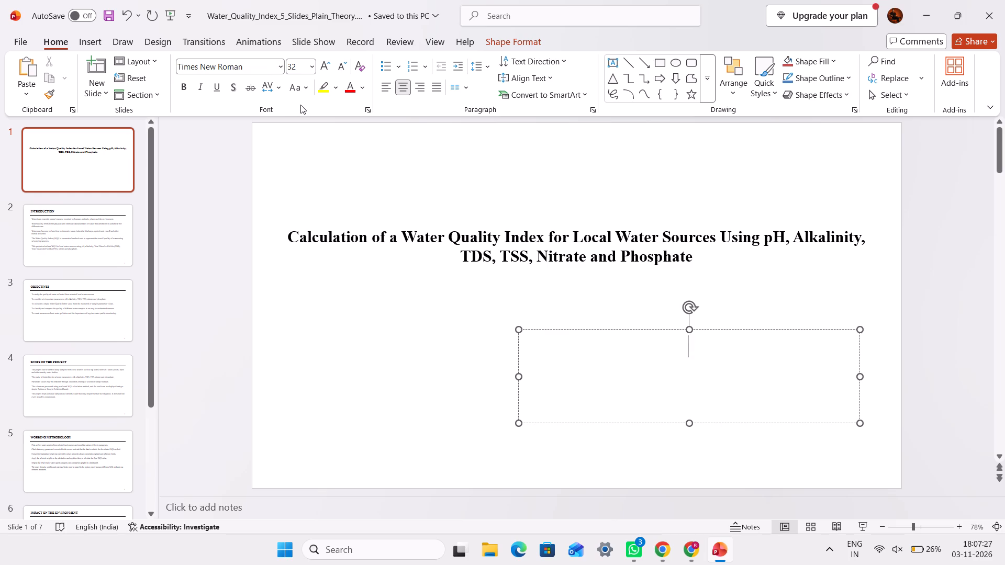
Enter "Presented by" in the subtitle, with the presenter's name and ID number in parentheses on a second line.
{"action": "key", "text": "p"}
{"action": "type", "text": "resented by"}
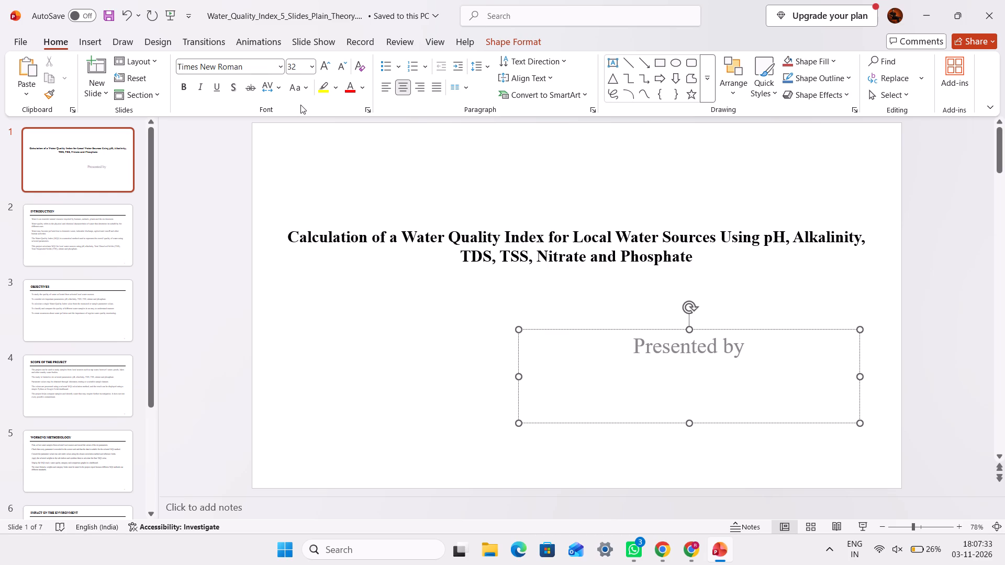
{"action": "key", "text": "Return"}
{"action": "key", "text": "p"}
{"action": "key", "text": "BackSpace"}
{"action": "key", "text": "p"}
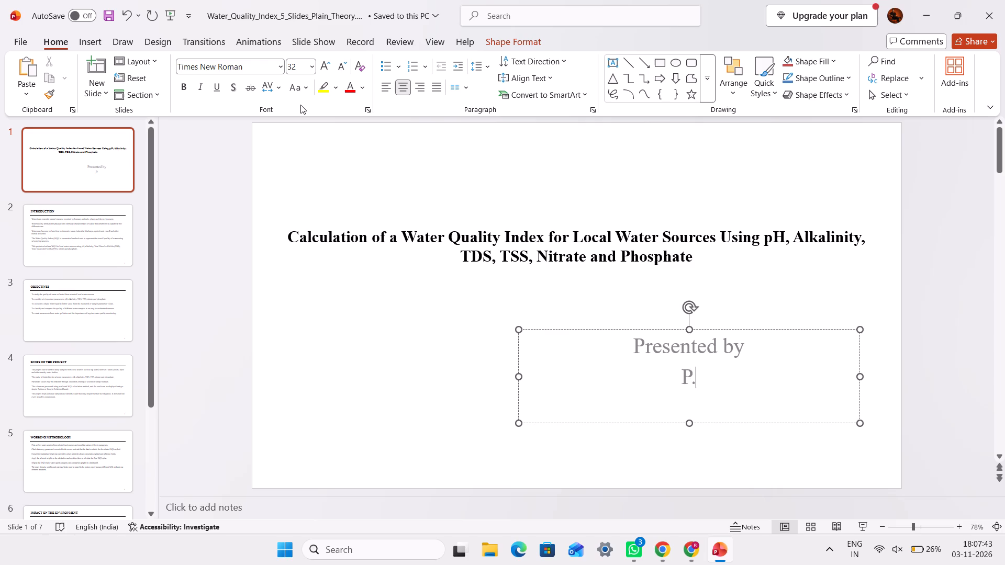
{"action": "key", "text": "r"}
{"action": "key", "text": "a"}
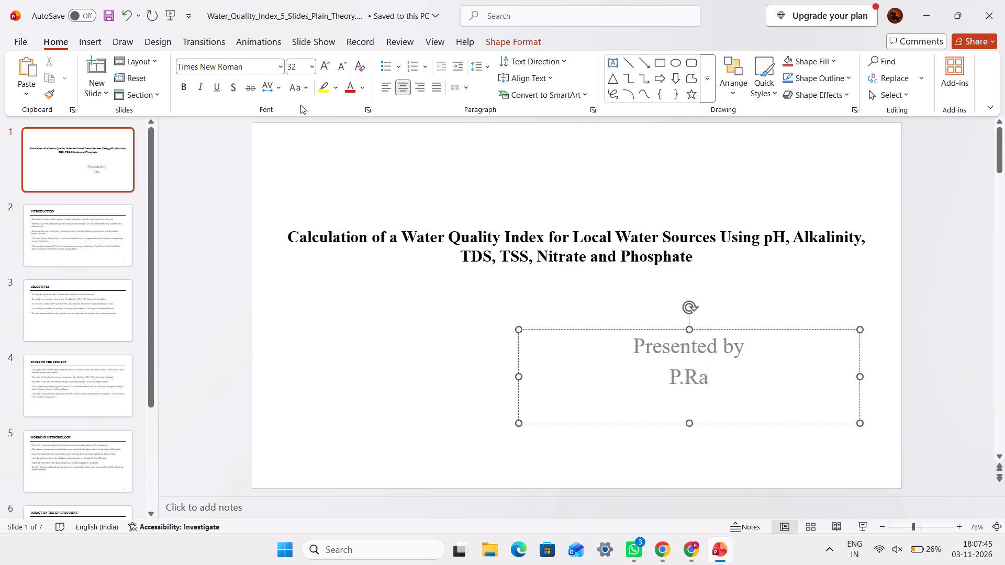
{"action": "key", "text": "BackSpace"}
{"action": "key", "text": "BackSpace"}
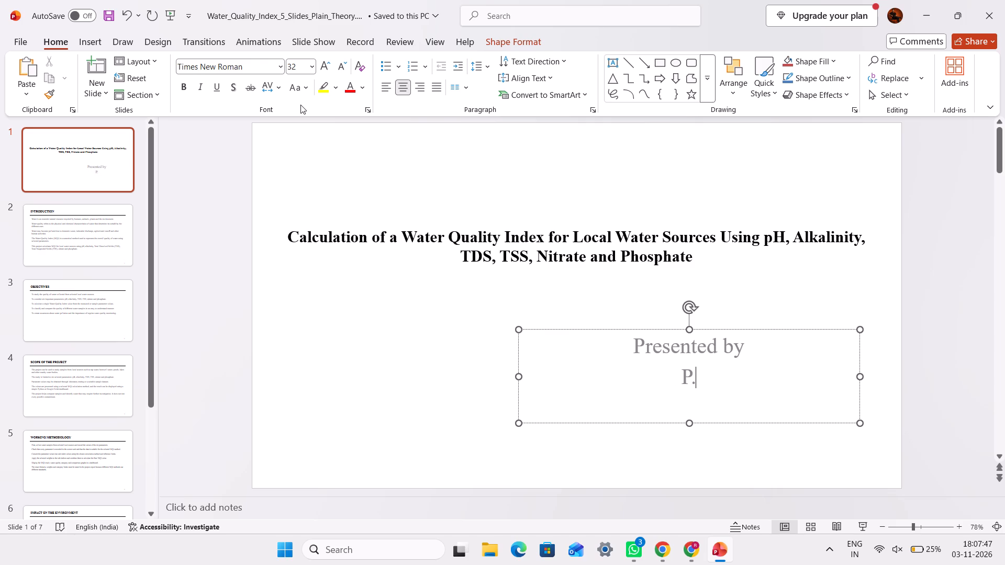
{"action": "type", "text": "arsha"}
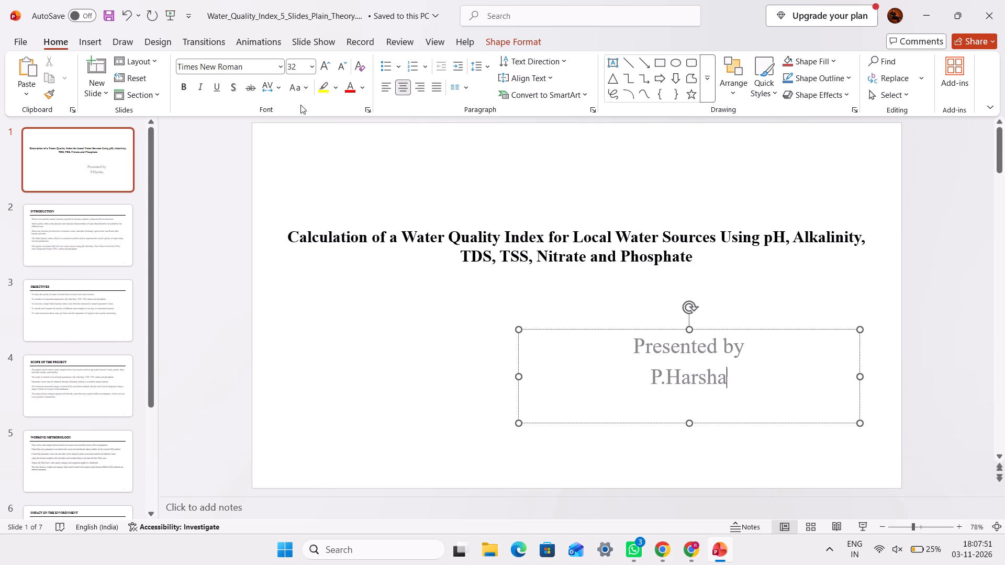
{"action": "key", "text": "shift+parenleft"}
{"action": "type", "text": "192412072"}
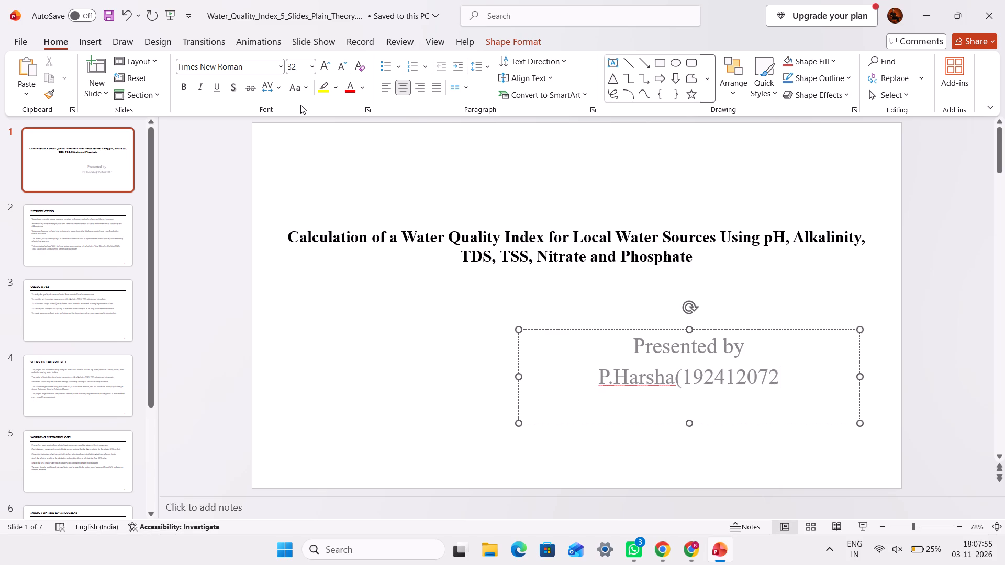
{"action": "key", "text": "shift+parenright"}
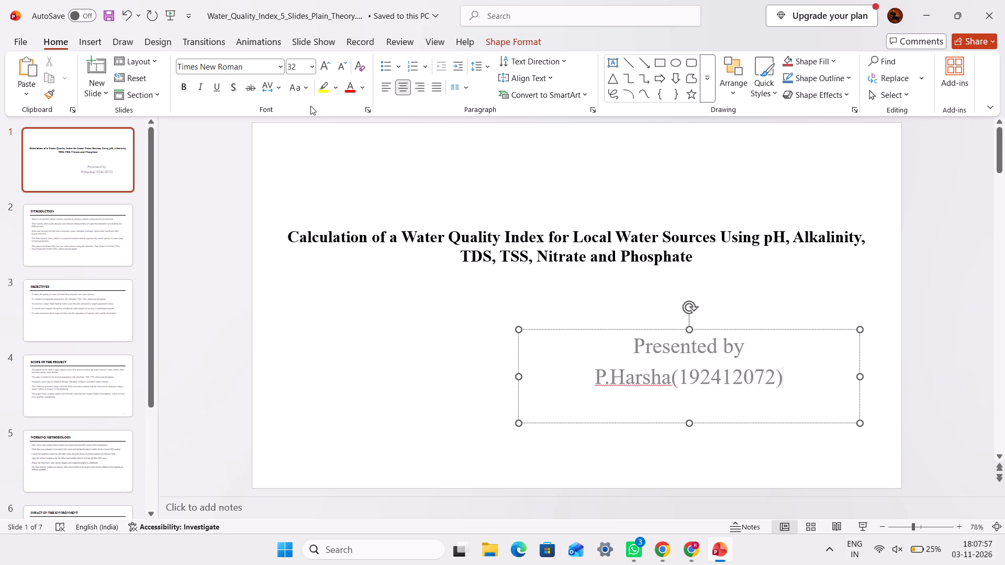
Make both lines of the opening slide's subtitle bold.
{"action": "left_click_drag", "start_coordinate": [640, 348], "coordinate": [736, 381]}
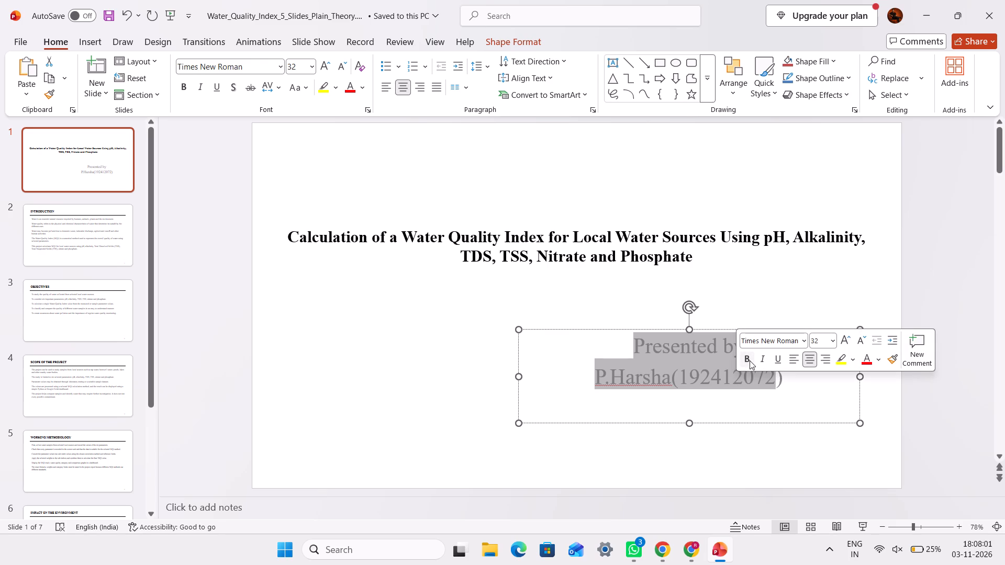
{"action": "left_click", "coordinate": [750, 360]}
{"action": "left_click", "coordinate": [812, 403]}
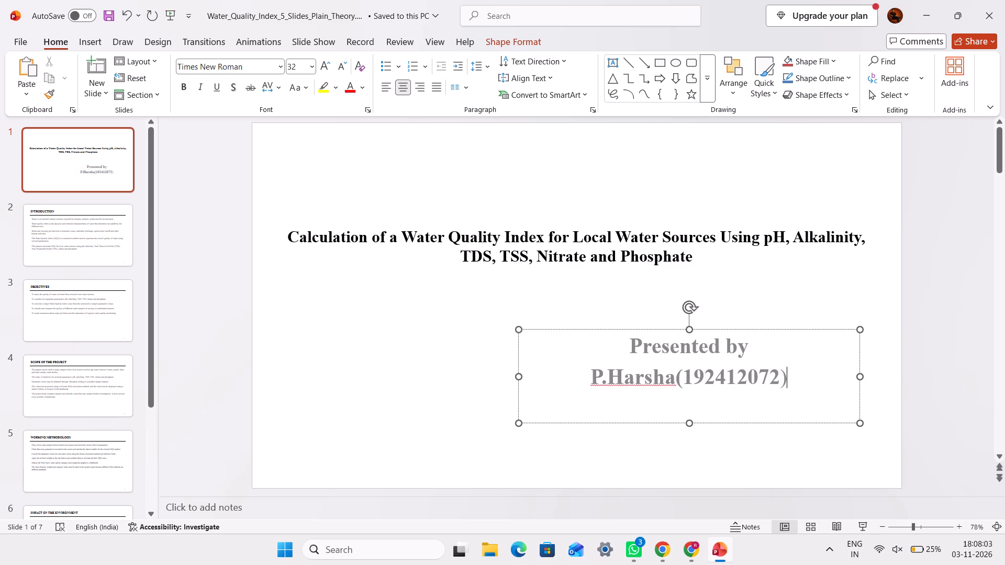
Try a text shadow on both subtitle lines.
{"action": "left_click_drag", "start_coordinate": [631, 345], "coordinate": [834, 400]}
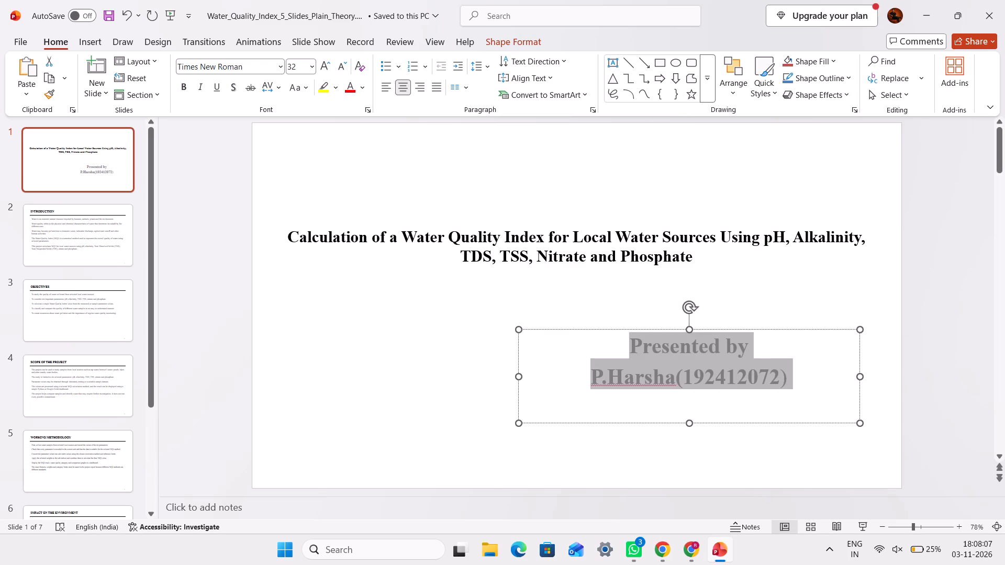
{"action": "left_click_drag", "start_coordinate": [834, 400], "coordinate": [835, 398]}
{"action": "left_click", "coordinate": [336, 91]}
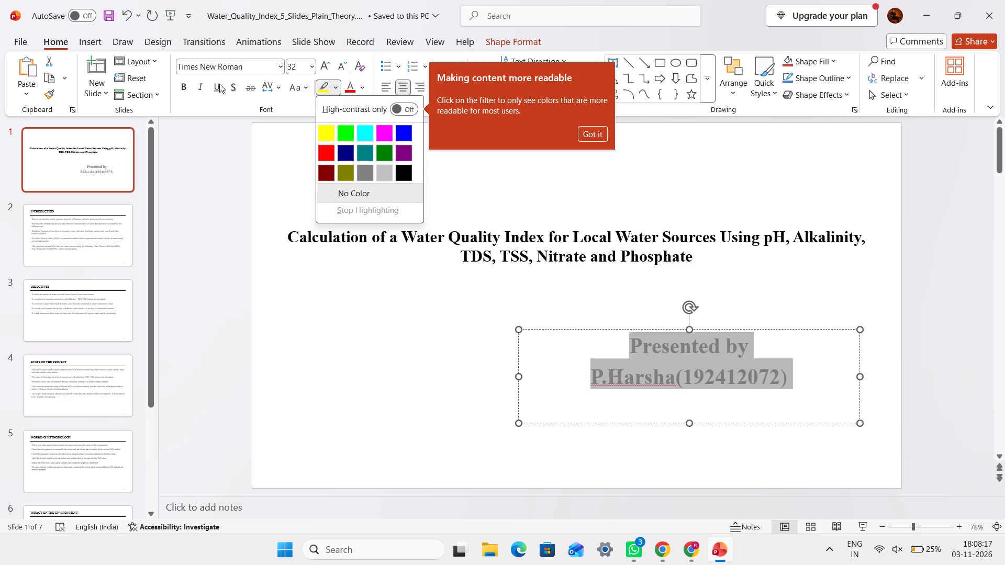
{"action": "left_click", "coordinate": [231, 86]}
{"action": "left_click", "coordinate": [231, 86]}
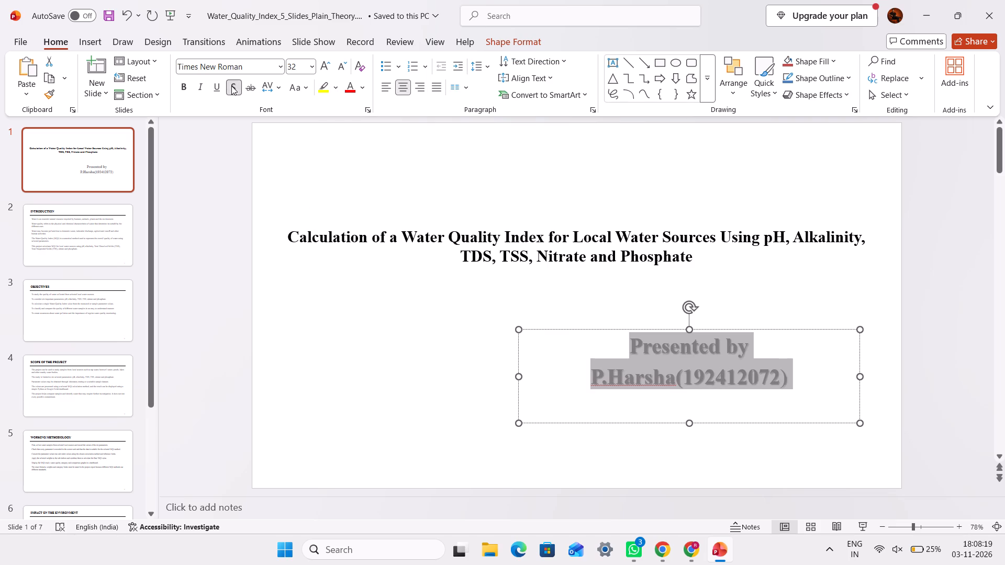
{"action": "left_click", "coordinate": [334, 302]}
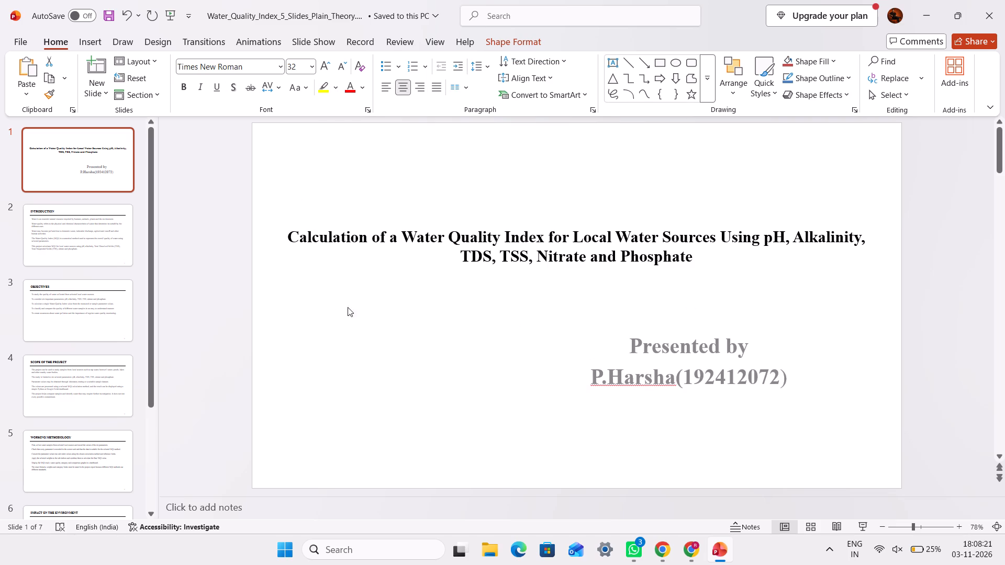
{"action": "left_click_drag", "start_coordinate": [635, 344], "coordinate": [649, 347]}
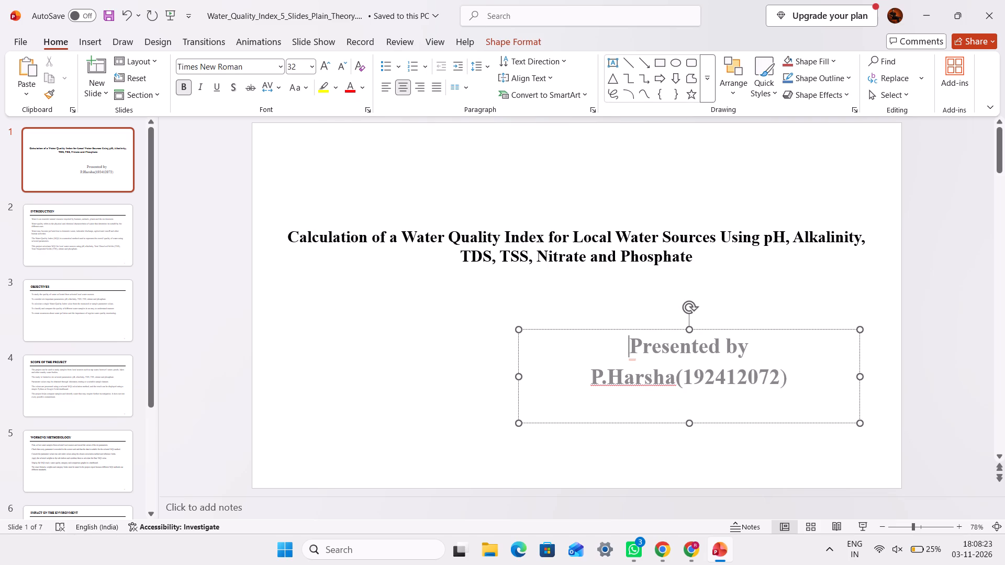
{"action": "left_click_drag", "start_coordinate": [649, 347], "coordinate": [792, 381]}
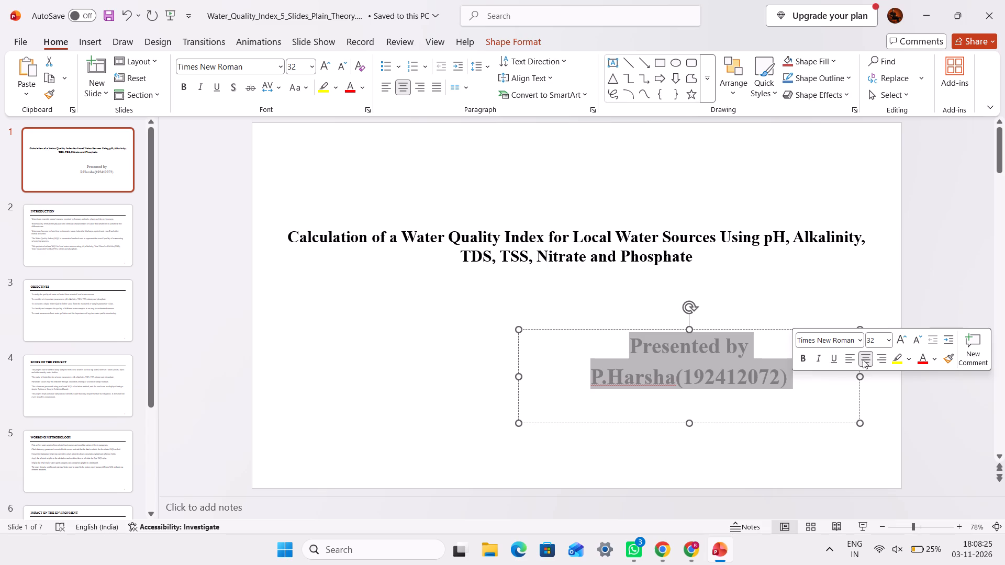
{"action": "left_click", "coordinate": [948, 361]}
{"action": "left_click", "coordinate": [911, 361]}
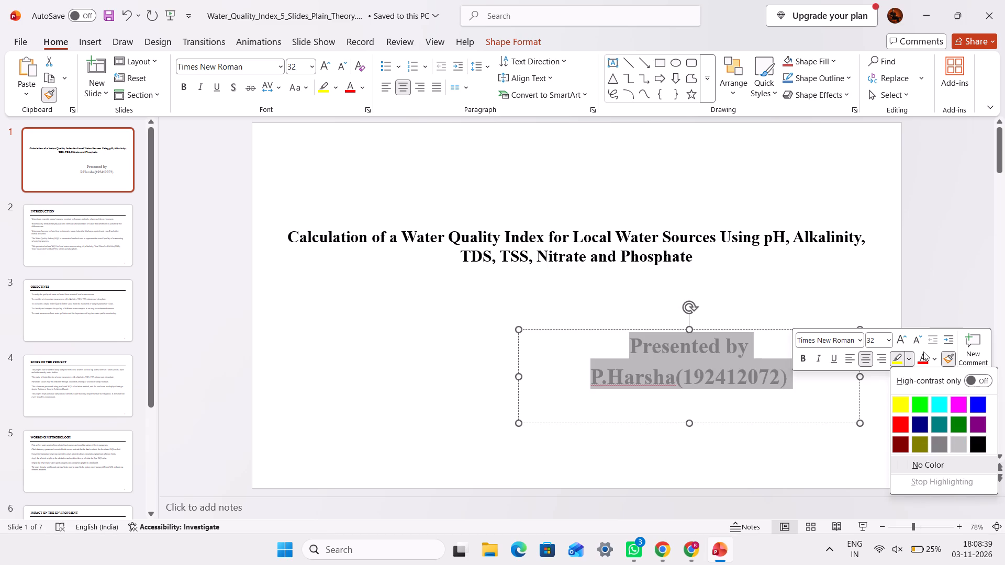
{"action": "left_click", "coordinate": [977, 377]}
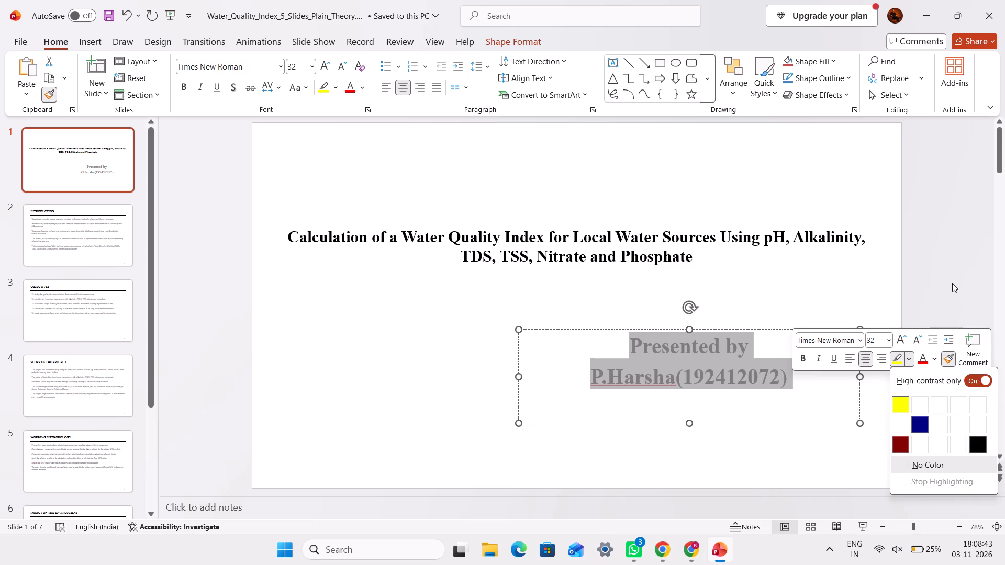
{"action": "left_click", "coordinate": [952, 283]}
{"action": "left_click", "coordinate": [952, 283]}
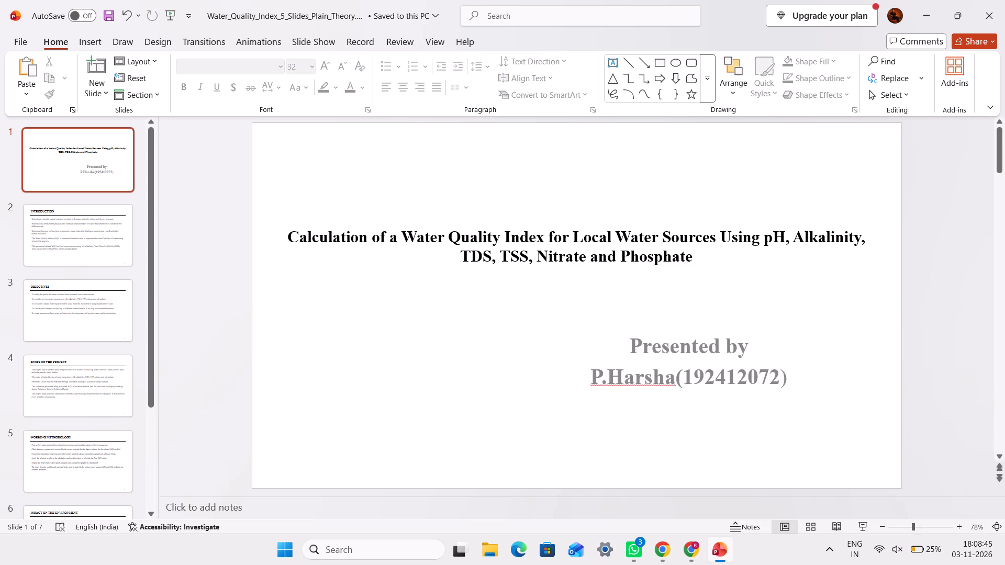
Review the slides from Introduction through Working Methodology to the blank last slide, checking their headings and body text.
{"action": "left_click", "coordinate": [57, 242]}
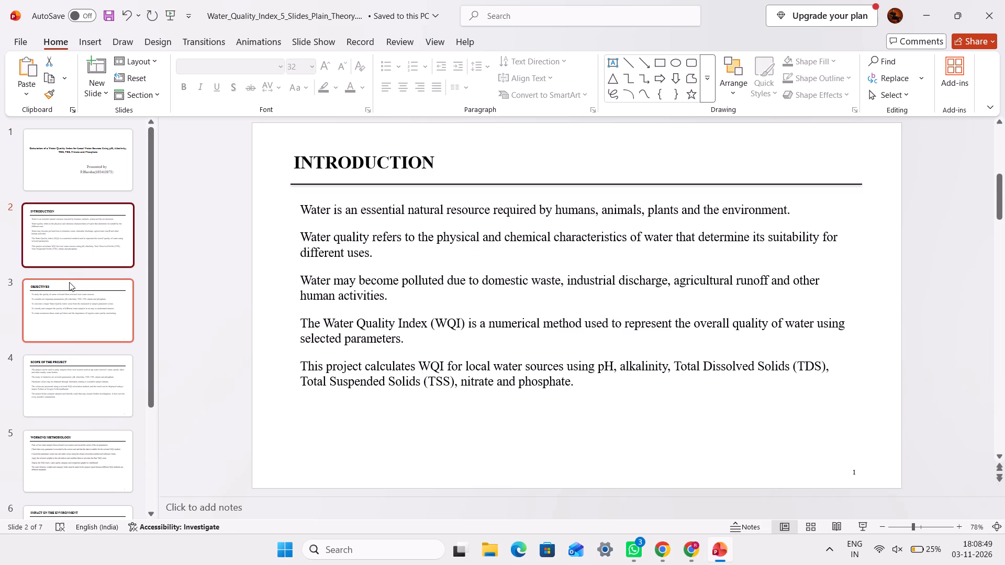
{"action": "left_click", "coordinate": [75, 295]}
{"action": "left_click", "coordinate": [100, 359]}
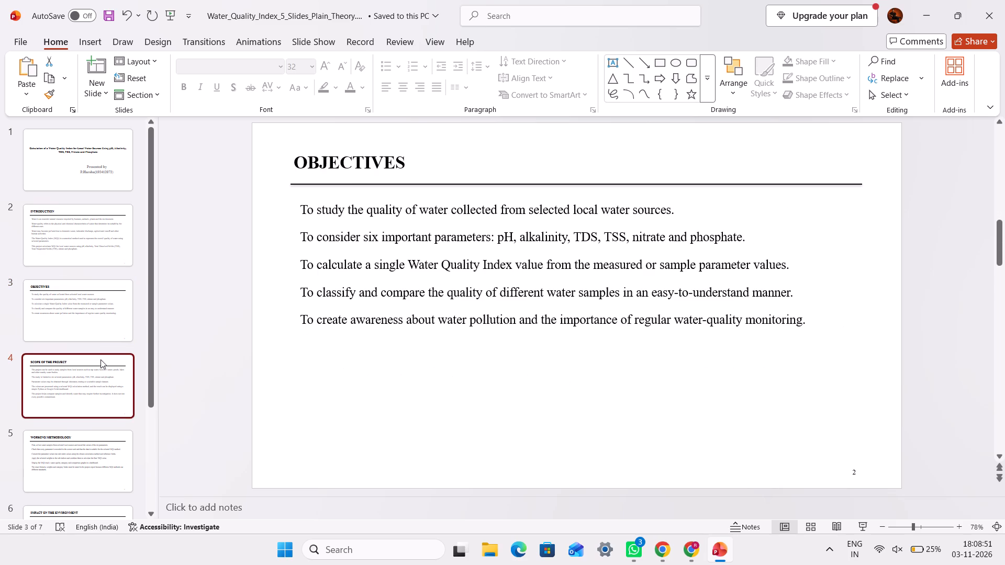
{"action": "left_click_drag", "start_coordinate": [306, 210], "coordinate": [469, 364]}
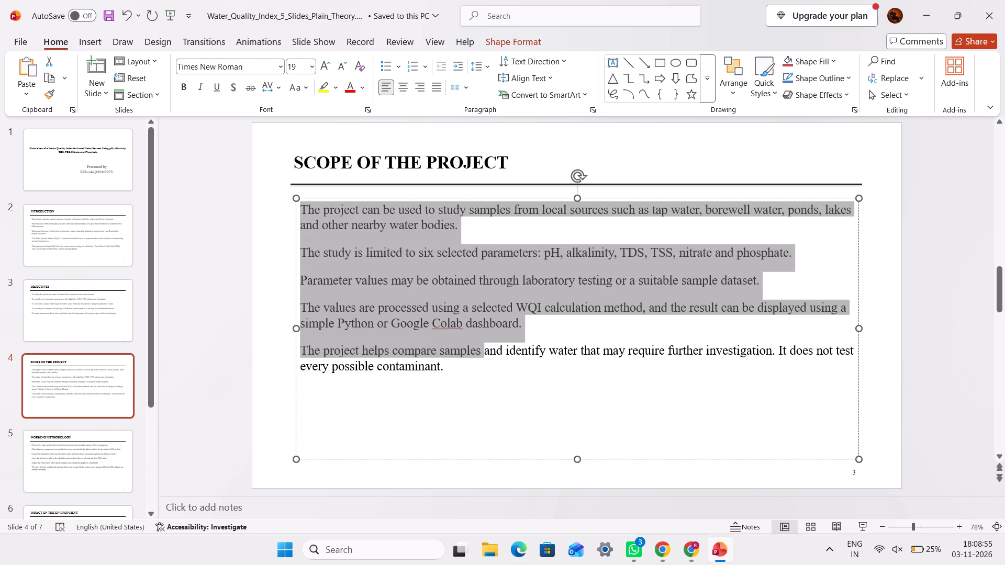
{"action": "left_click_drag", "start_coordinate": [469, 364], "coordinate": [505, 372]}
{"action": "left_click", "coordinate": [458, 408]}
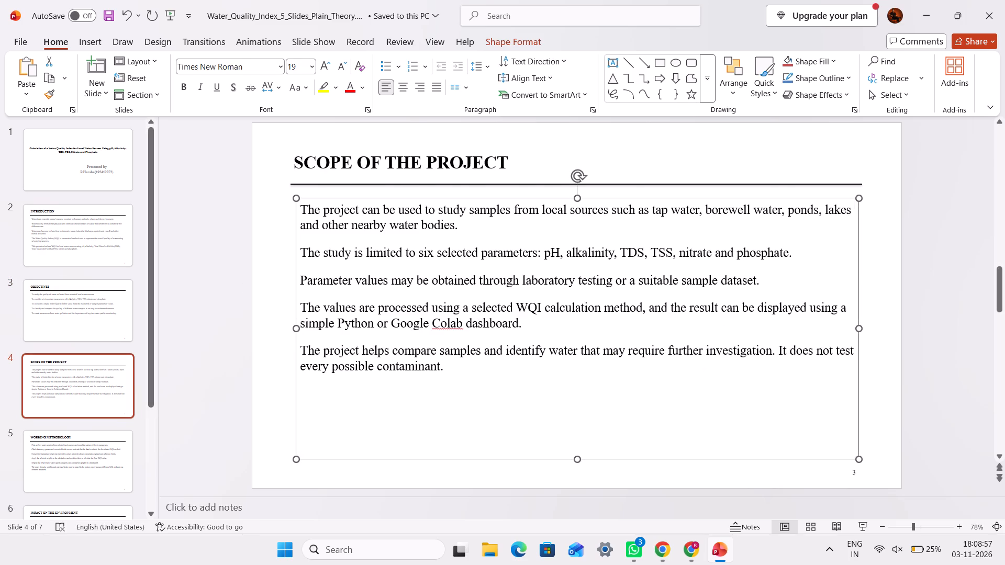
{"action": "left_click", "coordinate": [75, 216]}
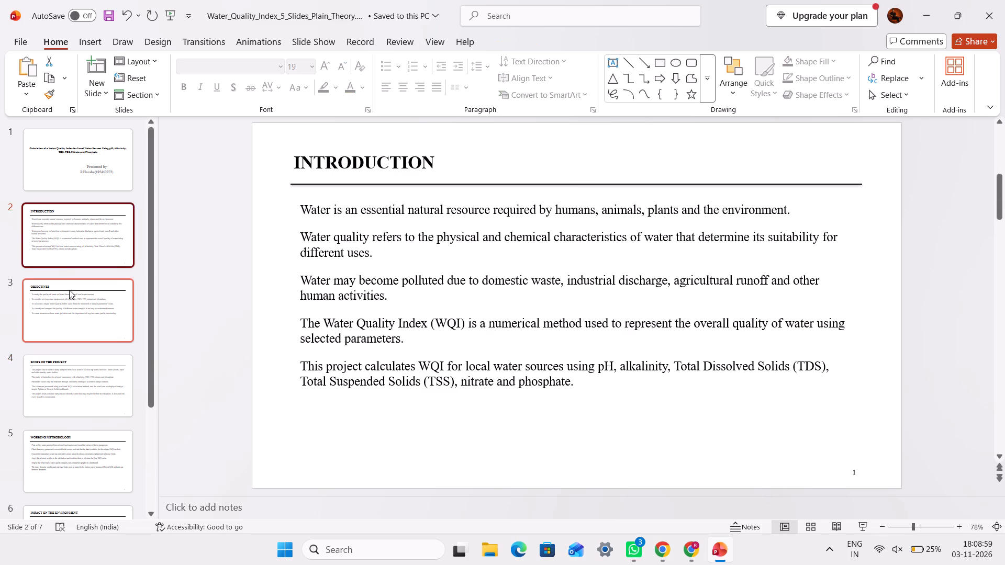
{"action": "left_click", "coordinate": [69, 290]}
{"action": "left_click", "coordinate": [82, 394]}
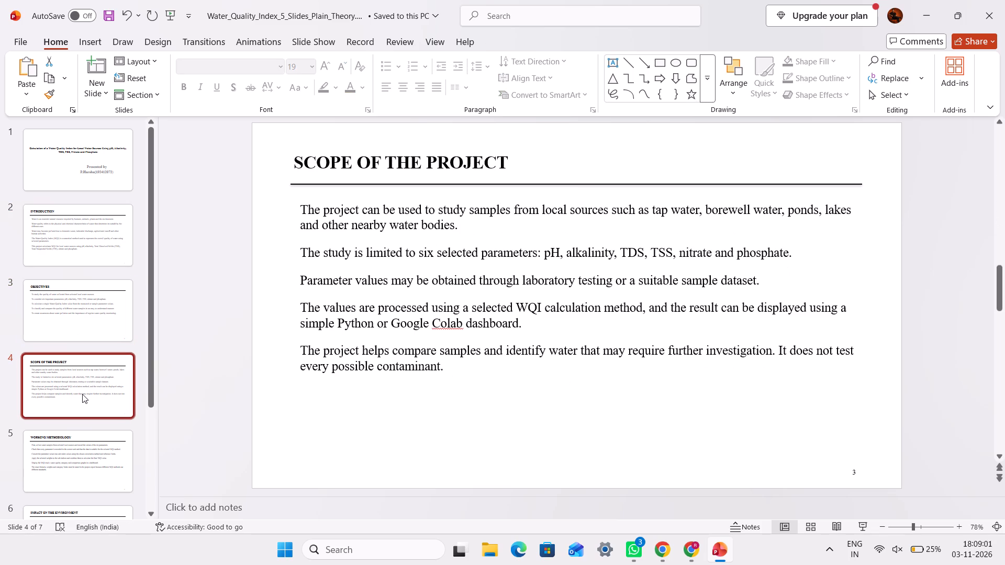
{"action": "left_click", "coordinate": [105, 453]}
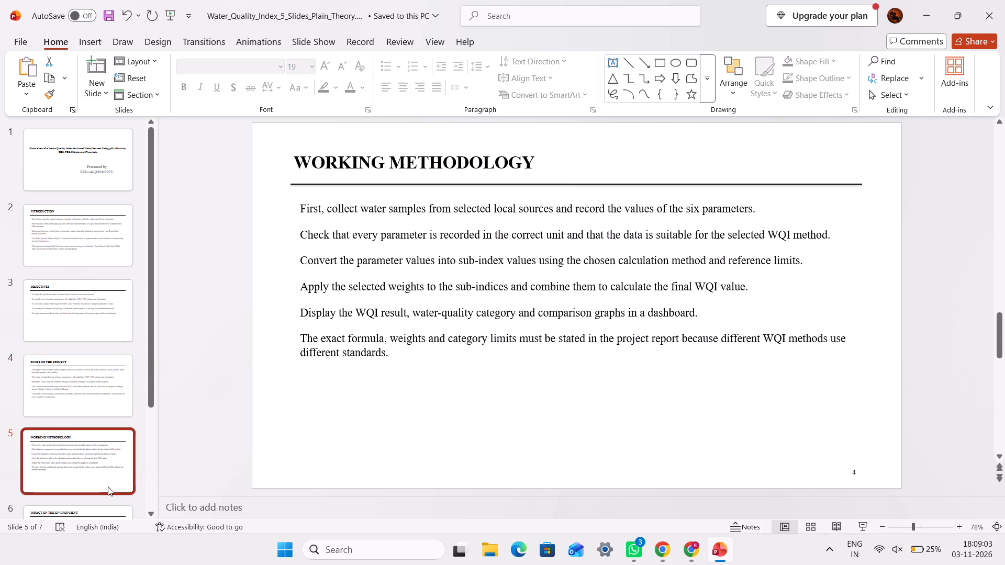
{"action": "scroll", "coordinate": [108, 487], "scroll_direction": "down", "scroll_amount": 1}
{"action": "left_click", "coordinate": [90, 404]}
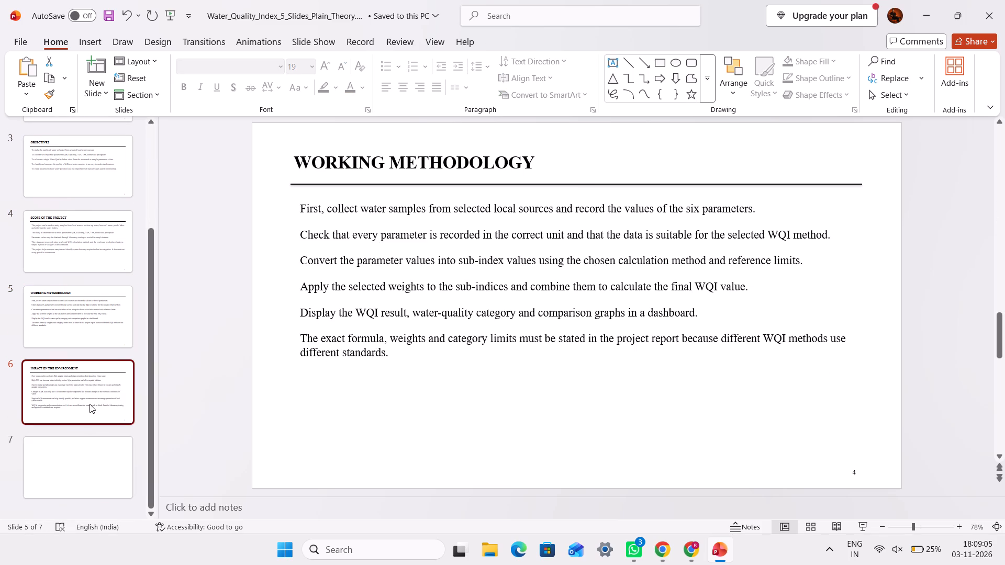
{"action": "left_click", "coordinate": [83, 479]}
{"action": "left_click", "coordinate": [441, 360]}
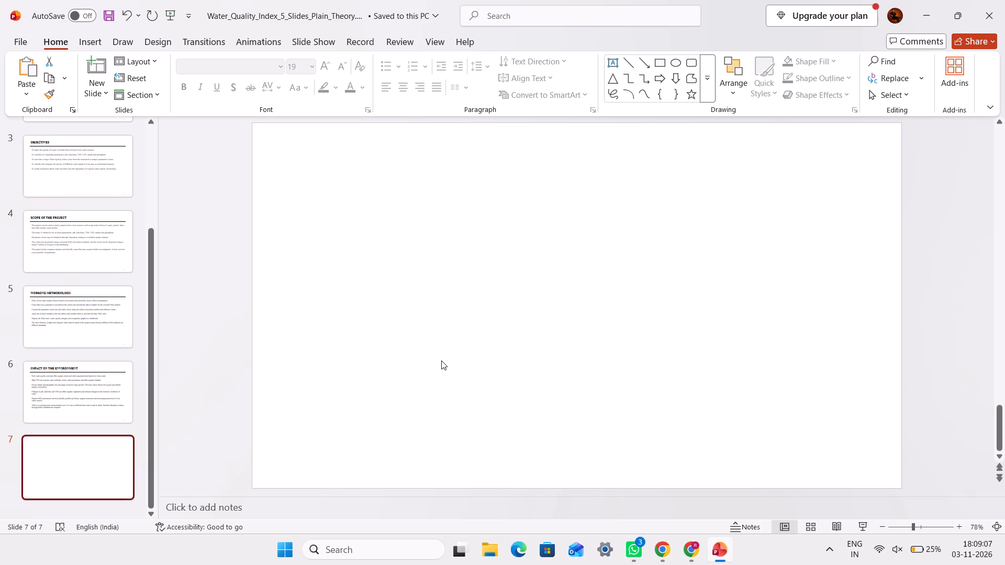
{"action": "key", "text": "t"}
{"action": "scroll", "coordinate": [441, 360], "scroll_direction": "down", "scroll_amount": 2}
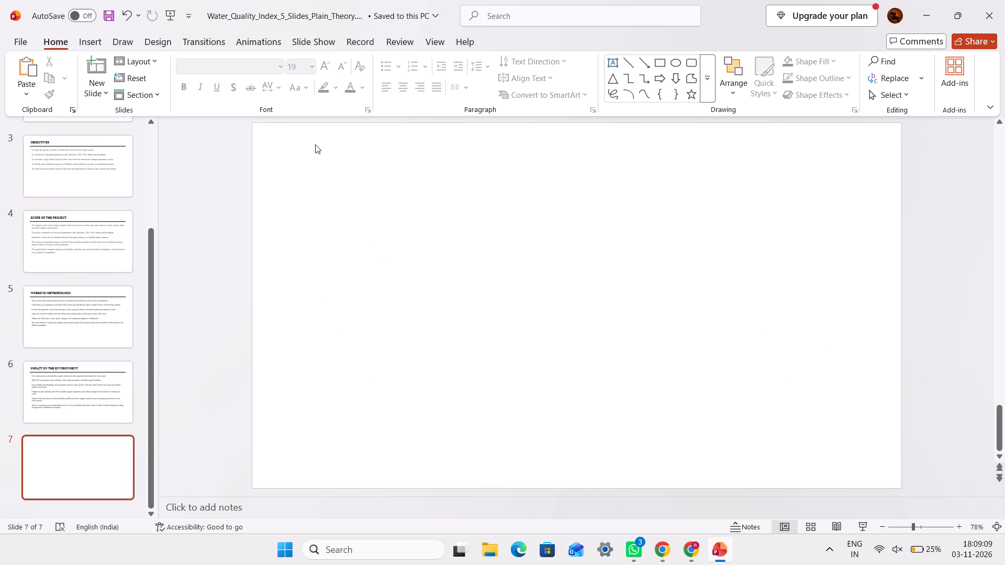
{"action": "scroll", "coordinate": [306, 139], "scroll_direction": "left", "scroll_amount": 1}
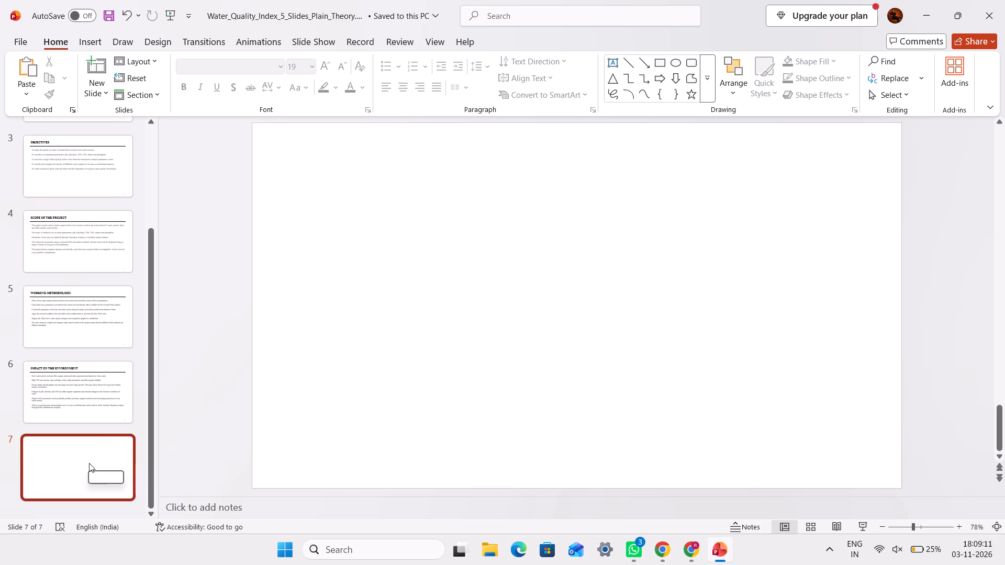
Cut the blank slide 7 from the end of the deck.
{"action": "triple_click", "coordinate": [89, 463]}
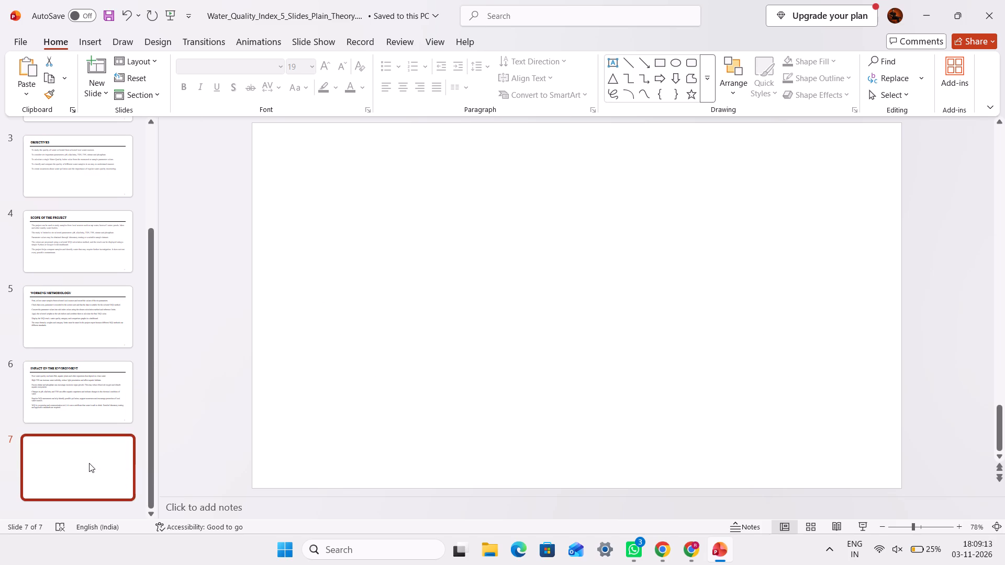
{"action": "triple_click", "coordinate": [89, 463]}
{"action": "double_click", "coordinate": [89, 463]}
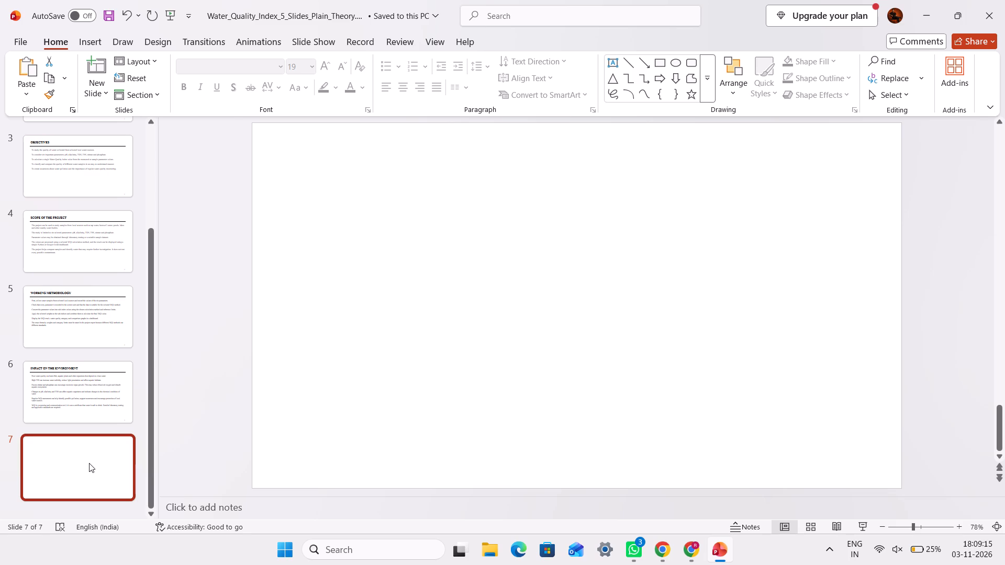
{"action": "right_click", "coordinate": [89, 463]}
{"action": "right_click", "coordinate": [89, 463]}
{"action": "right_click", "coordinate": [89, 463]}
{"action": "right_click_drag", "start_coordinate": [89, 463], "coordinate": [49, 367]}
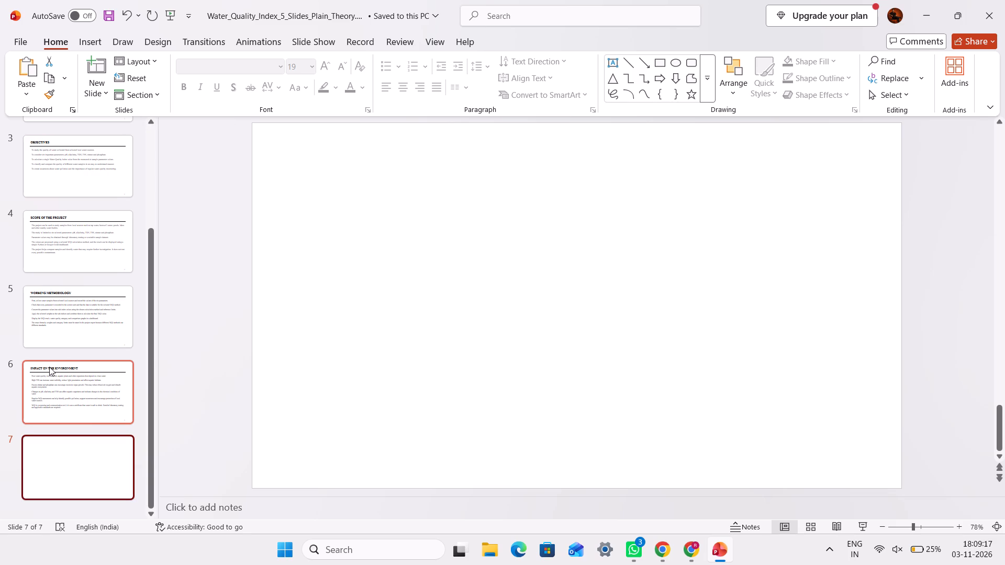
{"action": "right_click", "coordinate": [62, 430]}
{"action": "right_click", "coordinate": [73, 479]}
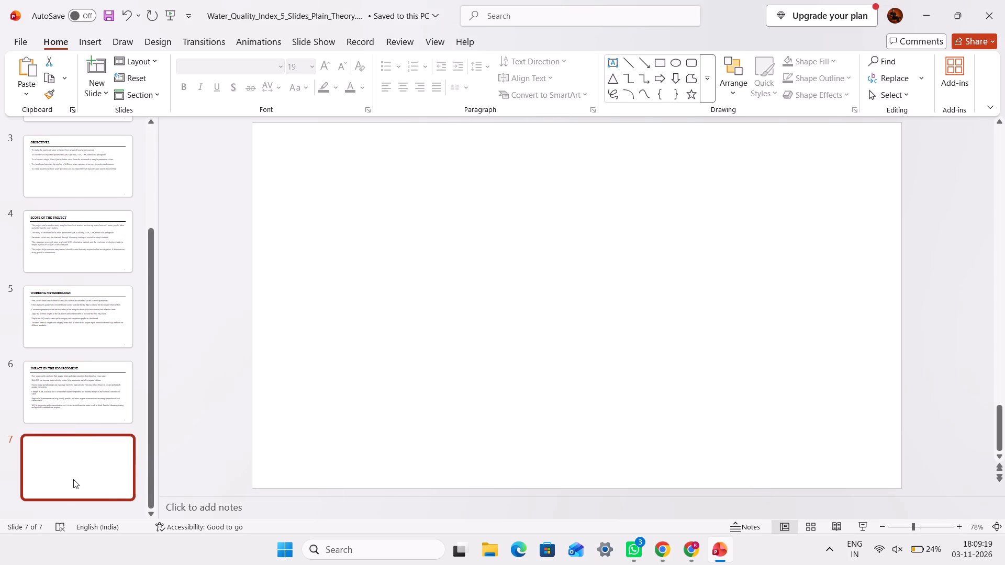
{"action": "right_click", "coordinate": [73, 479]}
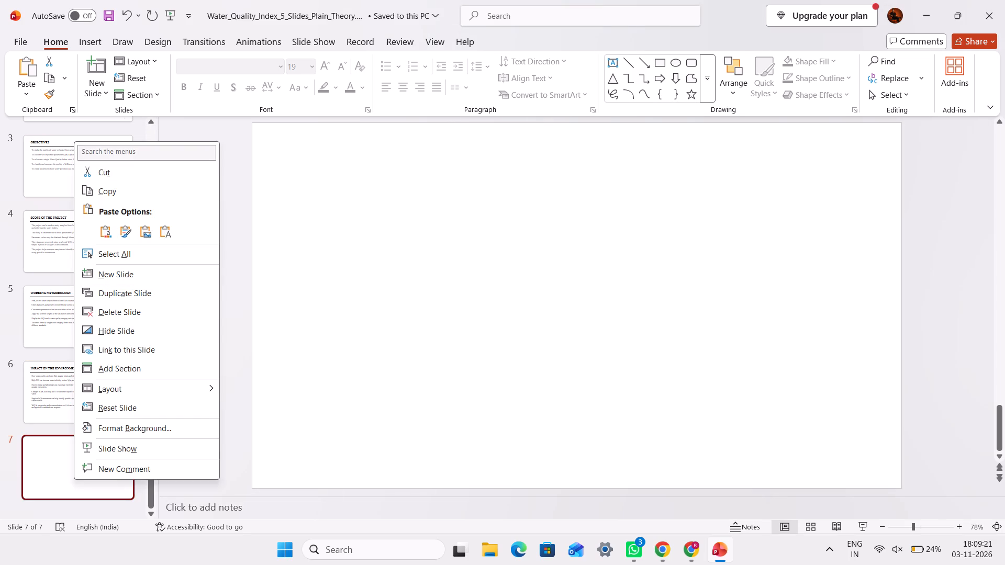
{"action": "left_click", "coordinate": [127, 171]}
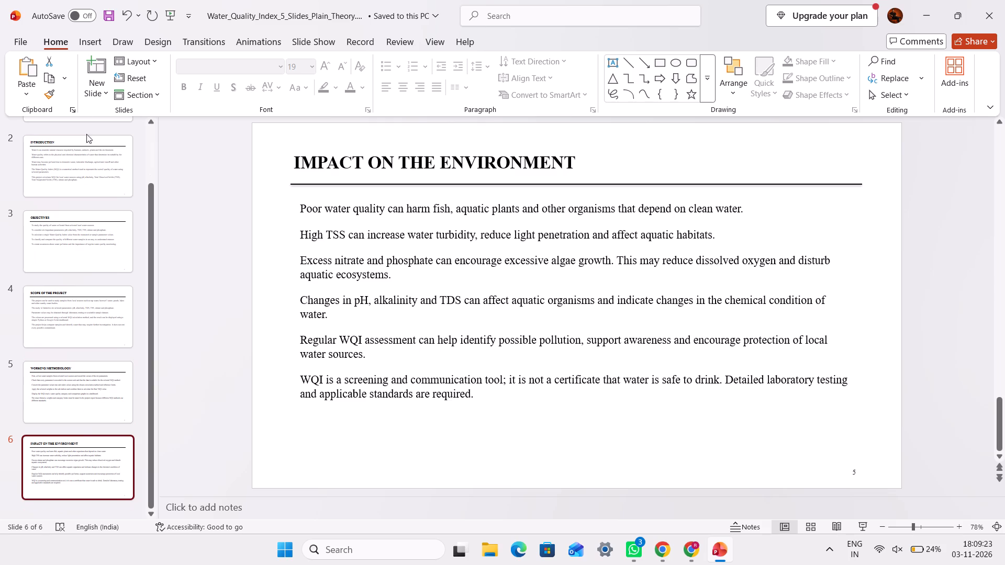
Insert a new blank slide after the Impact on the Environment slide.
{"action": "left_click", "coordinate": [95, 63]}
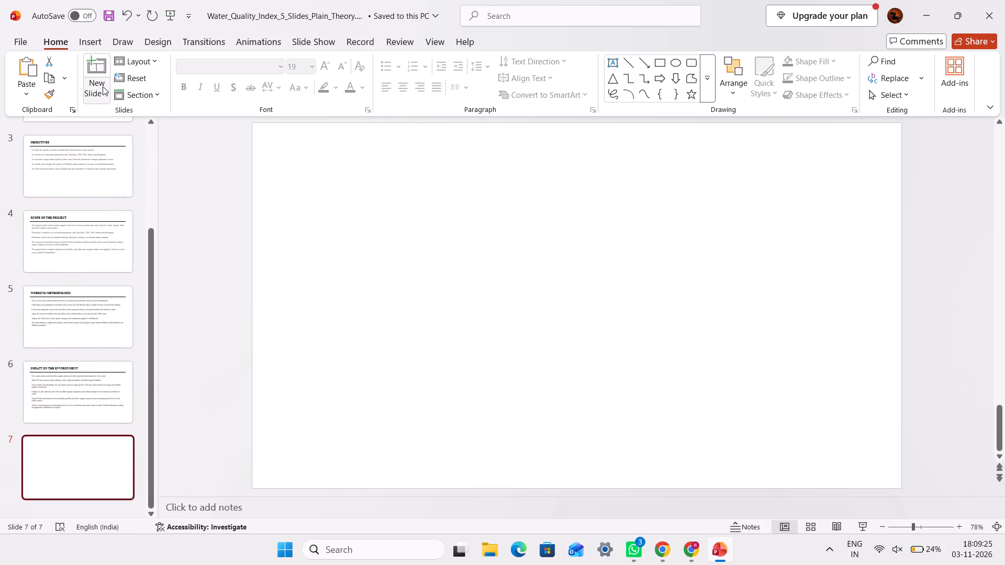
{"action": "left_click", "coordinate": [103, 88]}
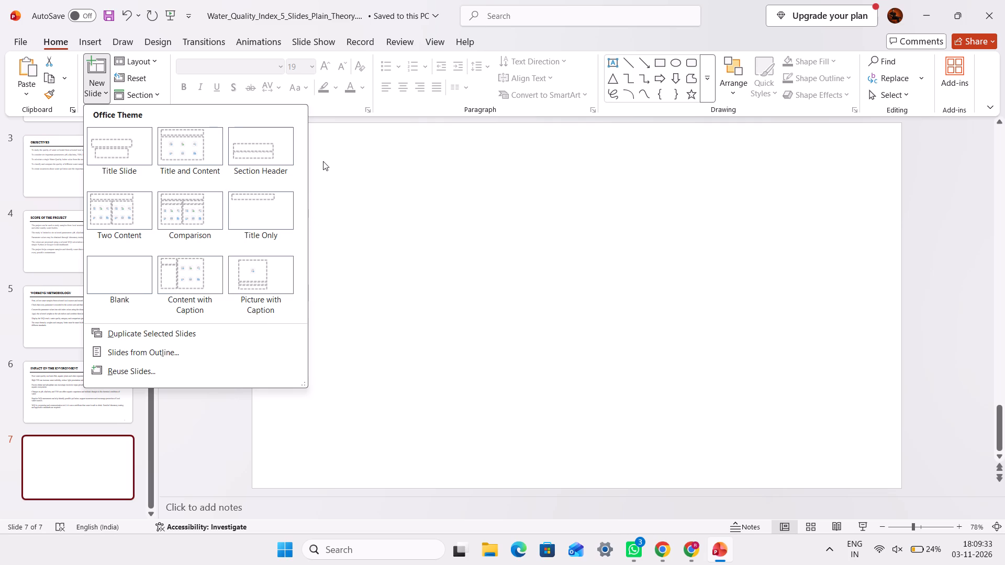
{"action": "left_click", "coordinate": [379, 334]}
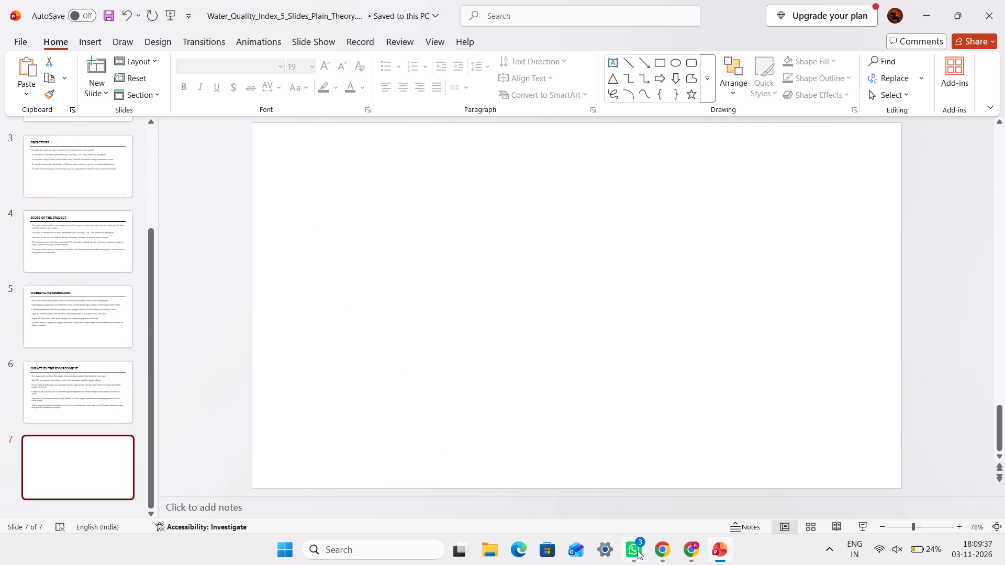
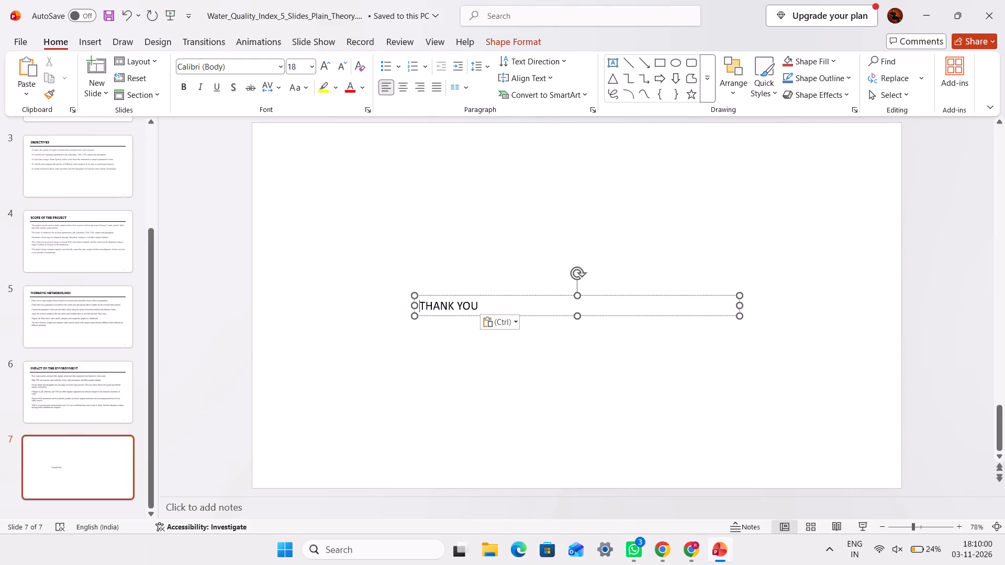
Format the THANK YOU text on slide 7 in the Algerian font at size 80.
{"action": "left_click_drag", "start_coordinate": [420, 305], "coordinate": [494, 306]}
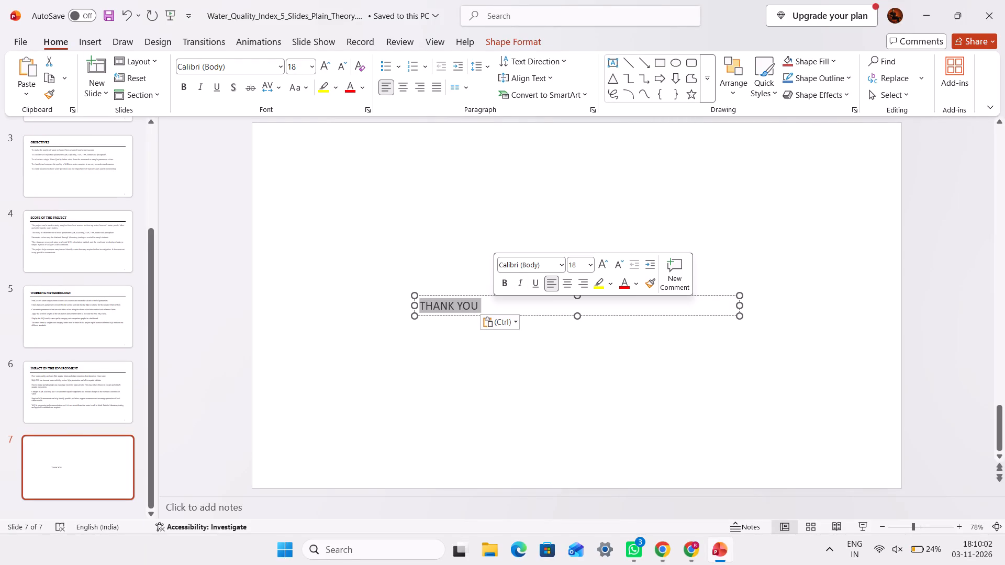
{"action": "left_click", "coordinate": [591, 267]}
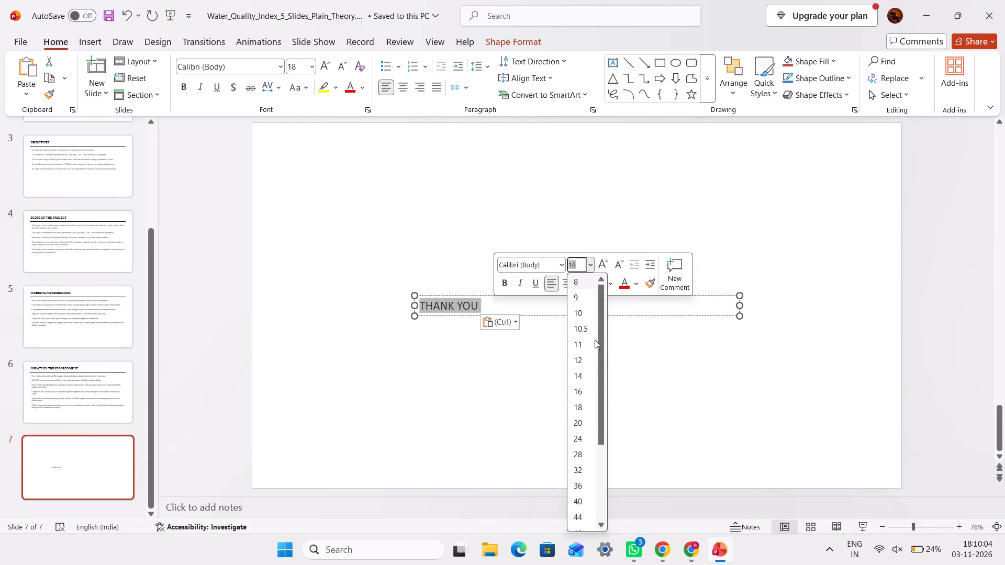
{"action": "scroll", "coordinate": [594, 395], "scroll_direction": "down", "scroll_amount": 2}
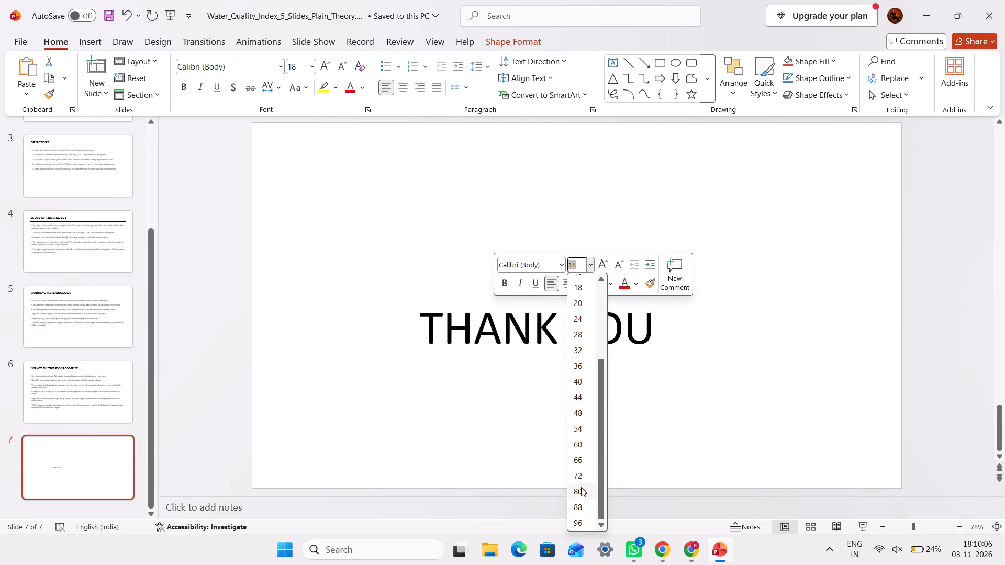
{"action": "left_click", "coordinate": [581, 493]}
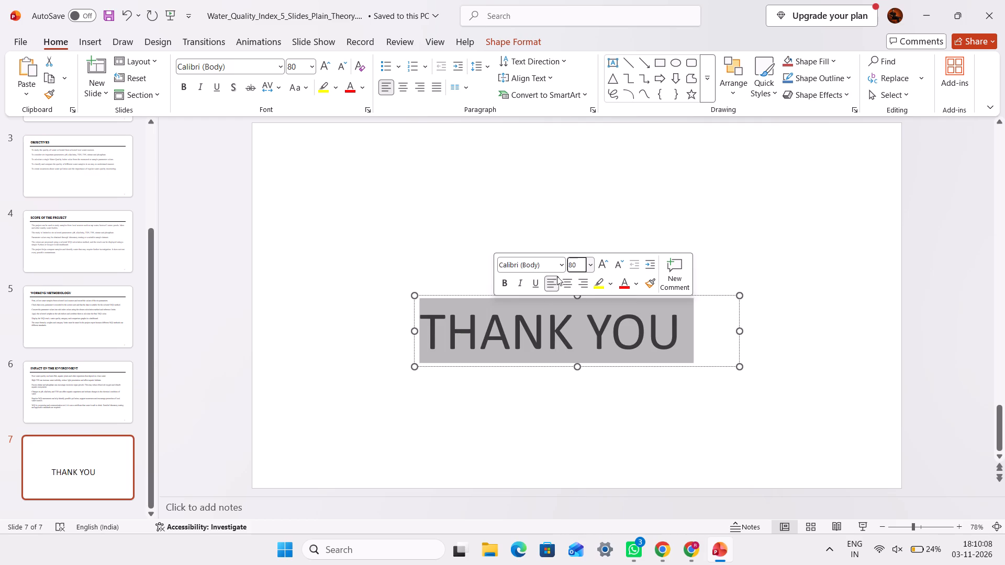
{"action": "left_click", "coordinate": [561, 269]}
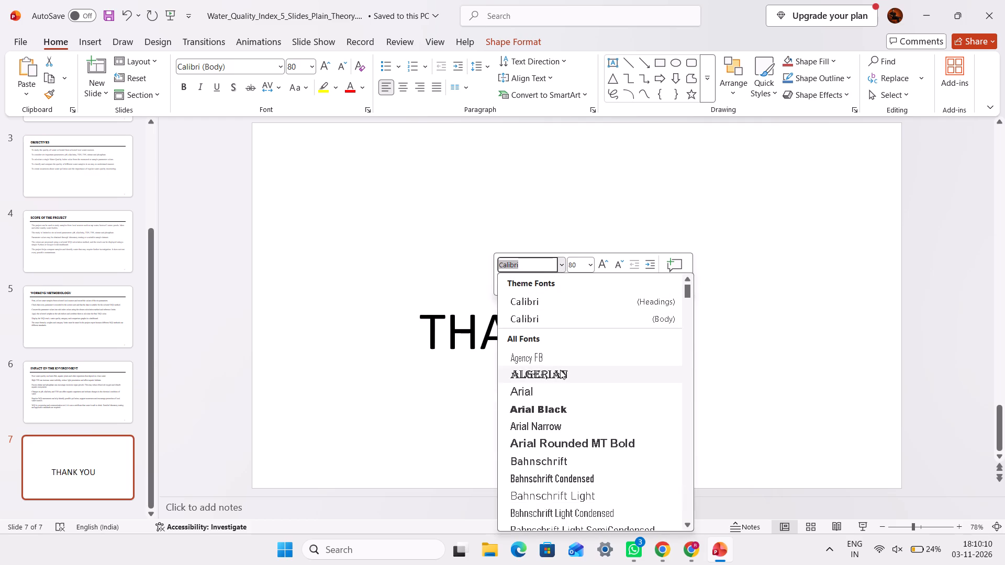
{"action": "left_click", "coordinate": [560, 370]}
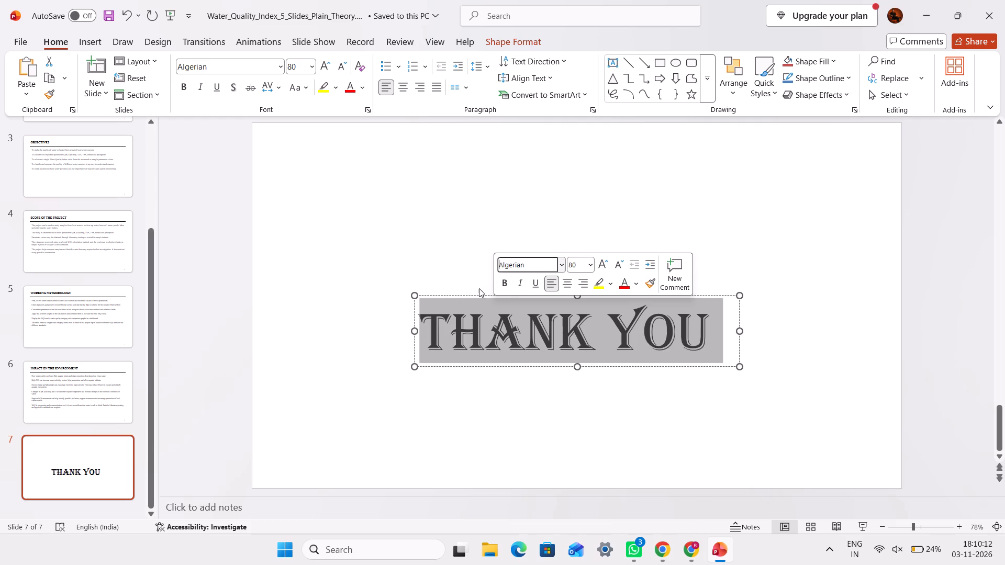
{"action": "left_click", "coordinate": [480, 288]}
Move the THANK YOU text box slightly up and to the right so it sits centrally on the closing slide.
{"action": "left_click", "coordinate": [528, 319]}
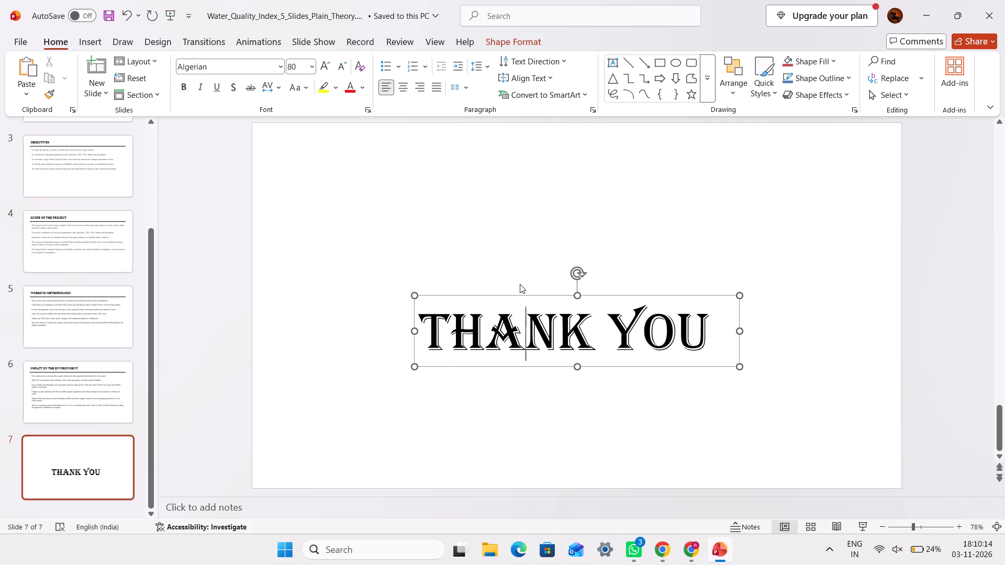
{"action": "left_click_drag", "start_coordinate": [521, 293], "coordinate": [535, 246]}
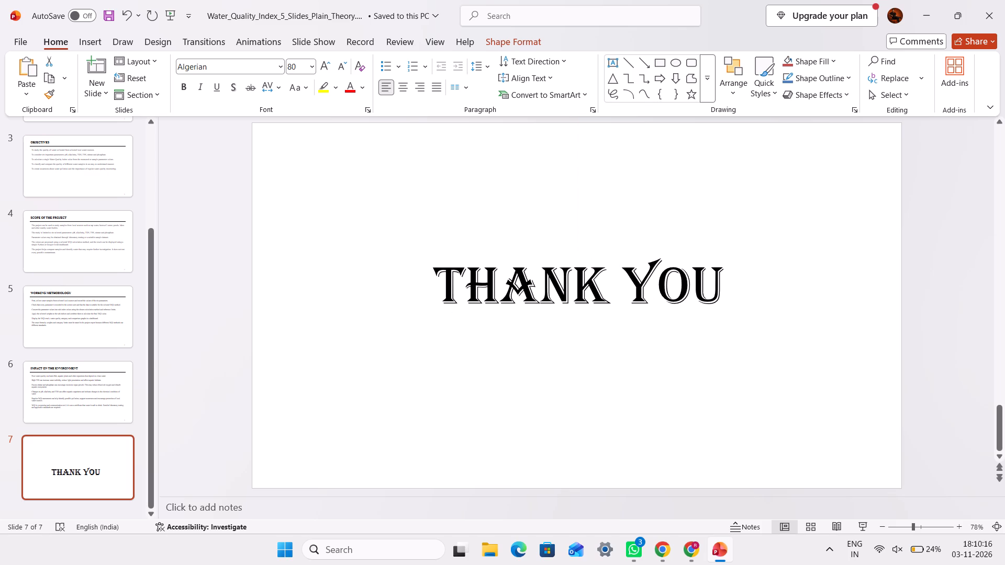
{"action": "left_click_drag", "start_coordinate": [535, 246], "coordinate": [536, 247]}
Go back to the opening title slide, viewing the Introduction slide on the way.
{"action": "left_click", "coordinate": [53, 152]}
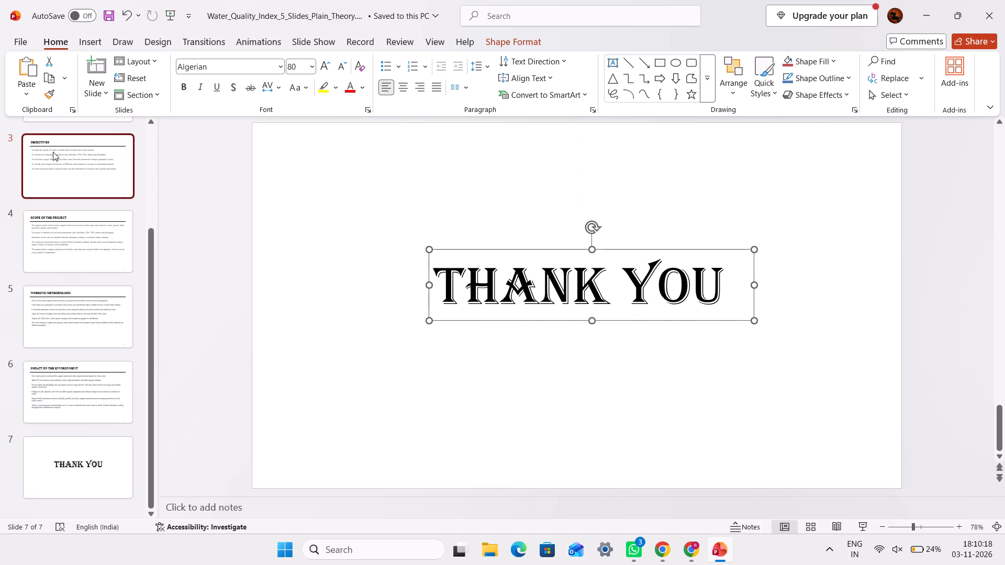
{"action": "scroll", "coordinate": [53, 152], "scroll_direction": "up", "scroll_amount": 1}
{"action": "left_click", "coordinate": [53, 152]}
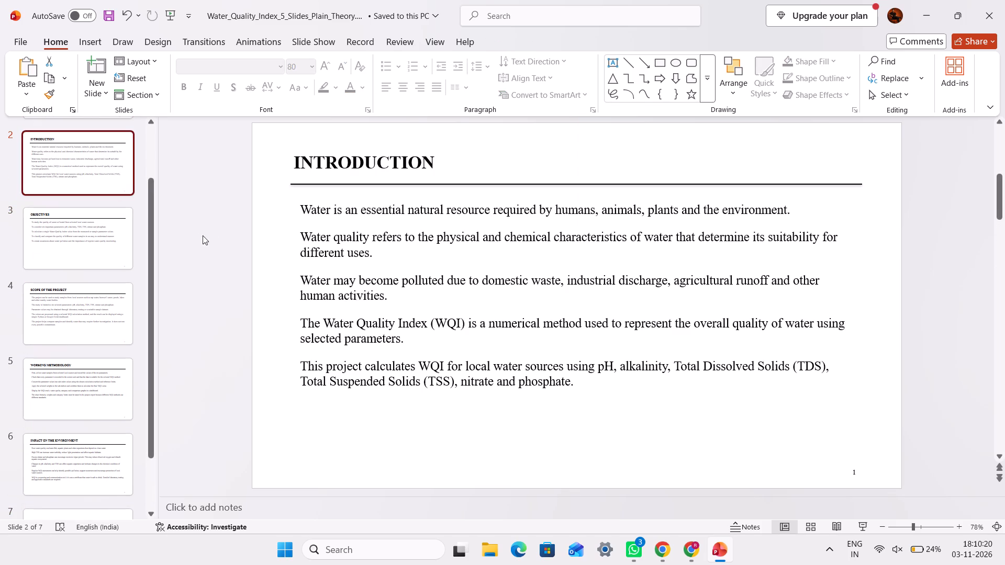
{"action": "scroll", "coordinate": [146, 168], "scroll_direction": "up", "scroll_amount": 4}
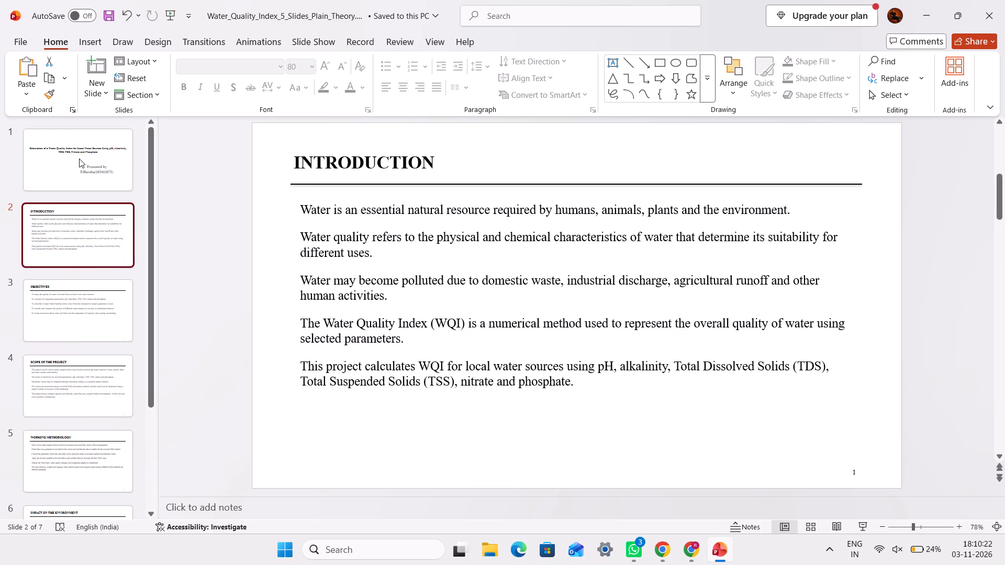
{"action": "left_click", "coordinate": [79, 159]}
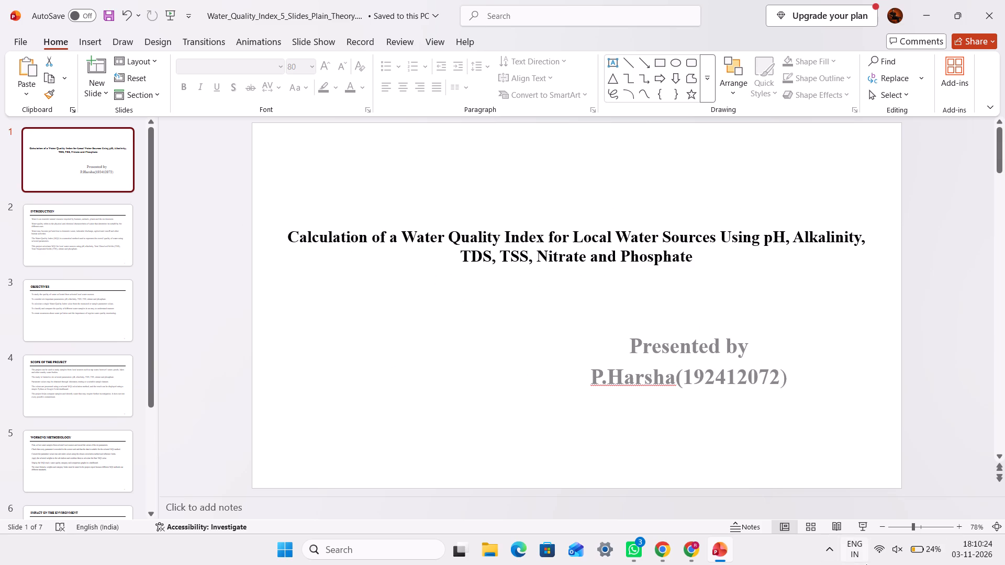
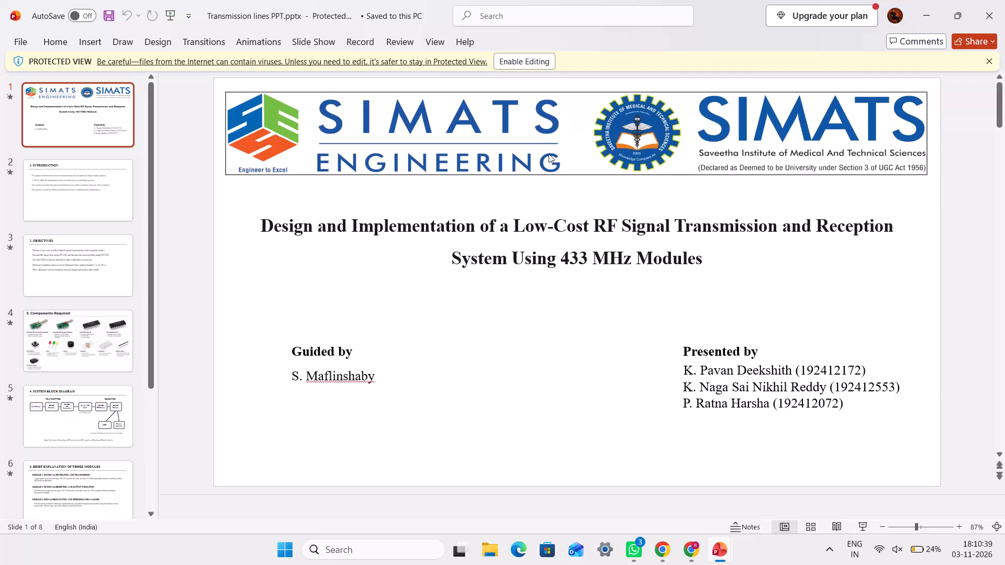
Copy the SIMATS banner image from the Transmission lines PPT and paste it onto the Water Quality Index title slide.
{"action": "key", "text": "ctrl+c"}
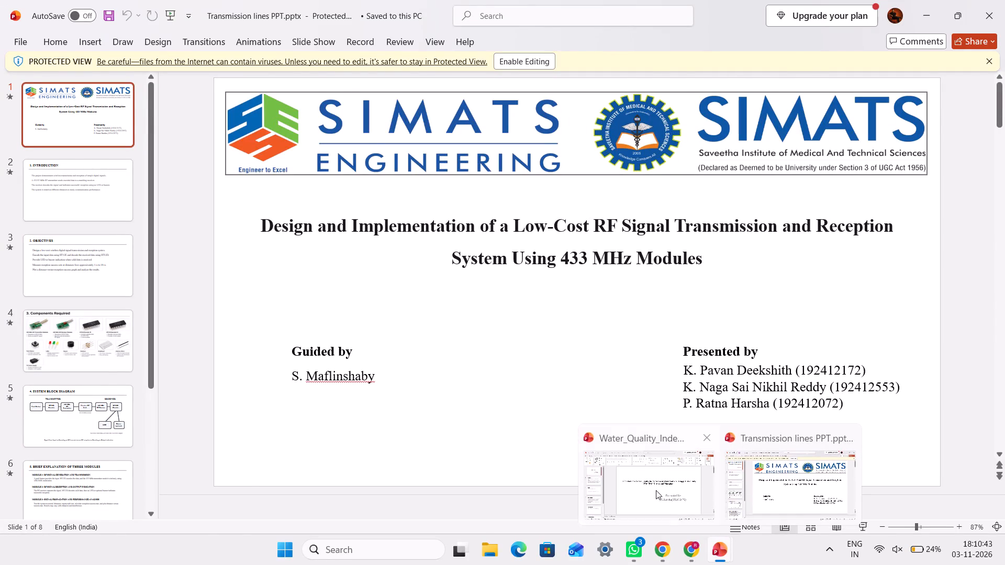
{"action": "left_click", "coordinate": [650, 485]}
{"action": "left_click", "coordinate": [484, 157]}
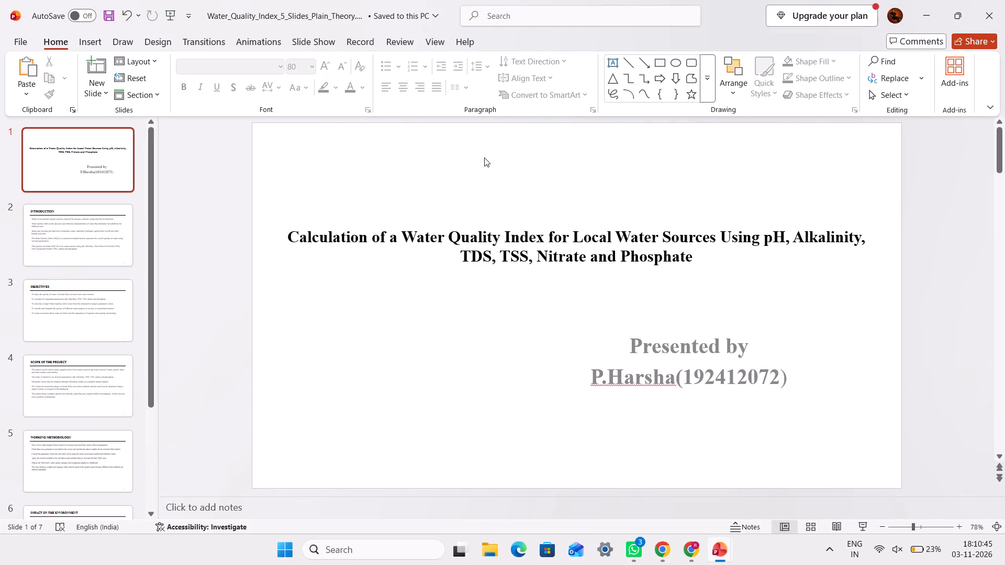
{"action": "key", "text": "ctrl+v"}
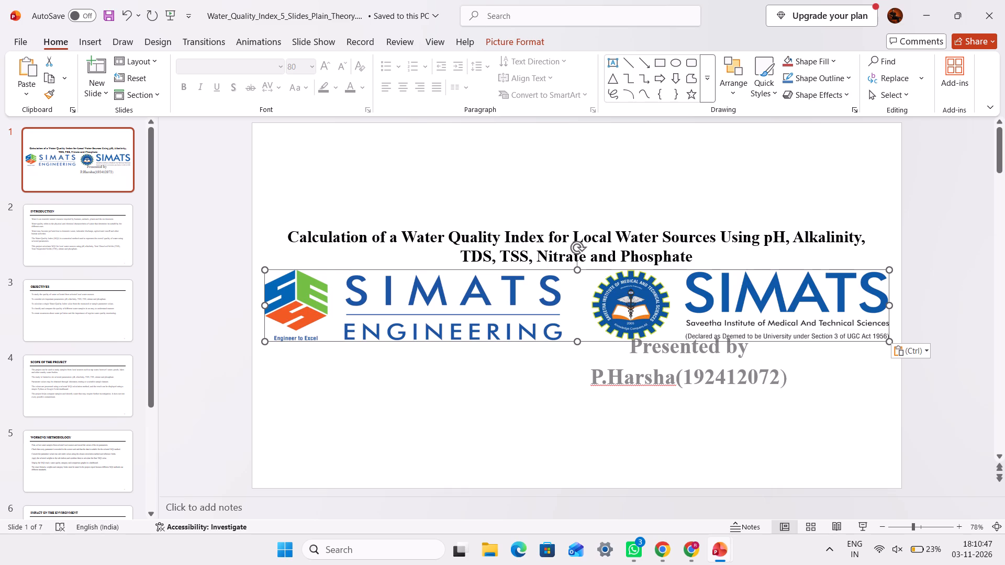
Move the SIMATS banner to the top of the title slide, above the project title, and widen it slightly.
{"action": "left_click_drag", "start_coordinate": [519, 271], "coordinate": [520, 144]}
{"action": "left_click_drag", "start_coordinate": [522, 145], "coordinate": [522, 143]}
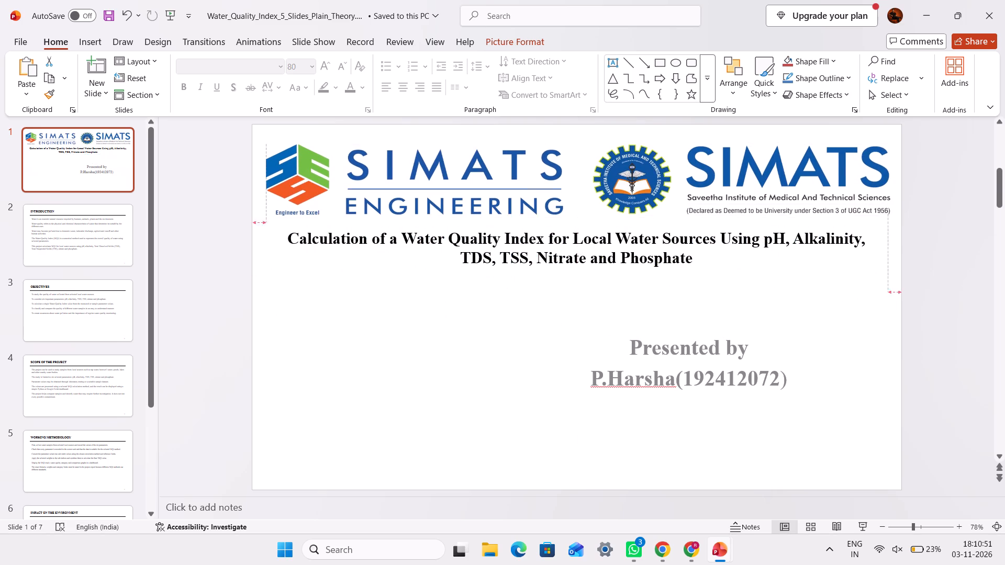
{"action": "left_click_drag", "start_coordinate": [522, 143], "coordinate": [514, 132]}
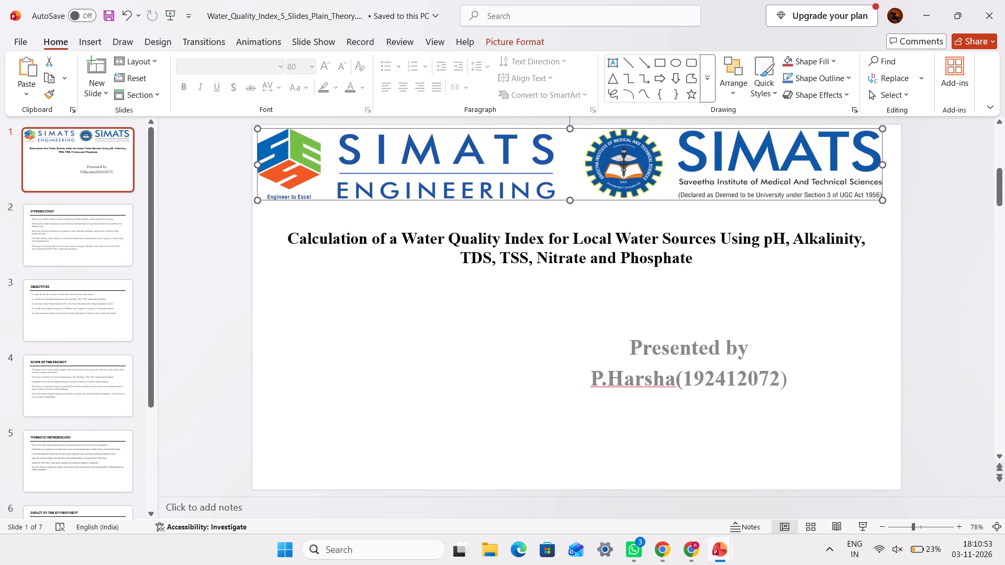
{"action": "left_click_drag", "start_coordinate": [884, 165], "coordinate": [892, 164]}
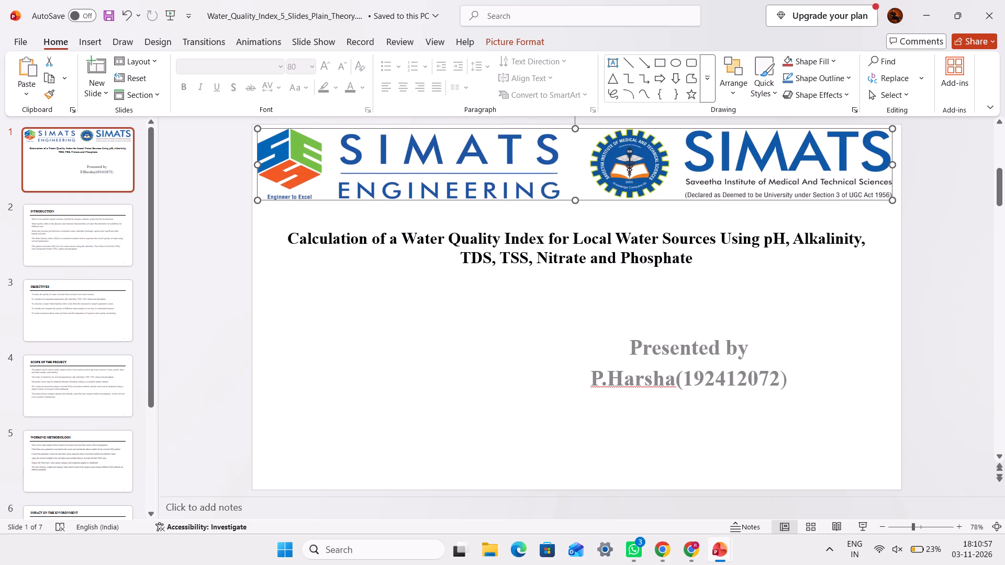
{"action": "left_click", "coordinate": [668, 246]}
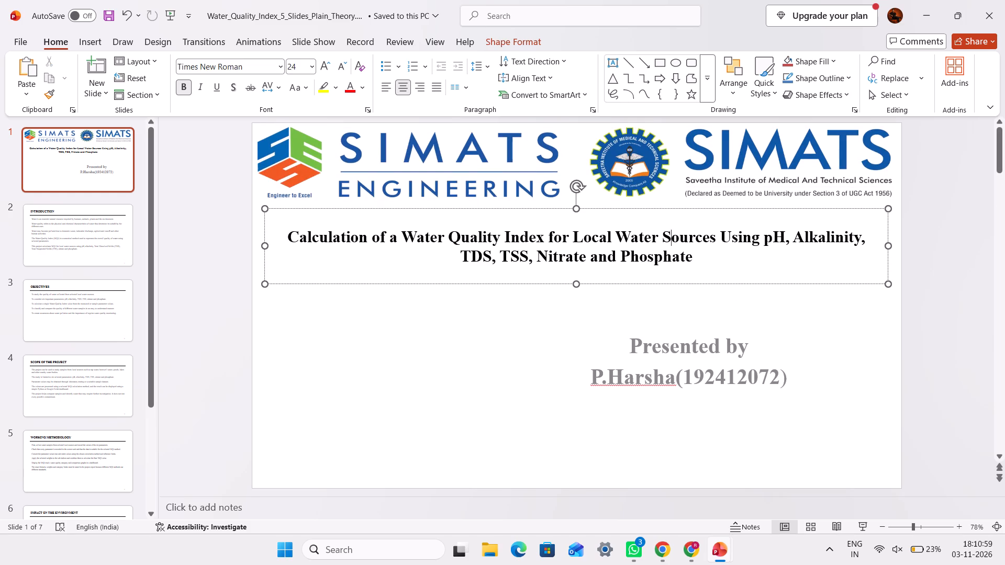
Delete all of the existing presenter text from the subtitle box on the title slide.
{"action": "left_click_drag", "start_coordinate": [633, 344], "coordinate": [745, 386]}
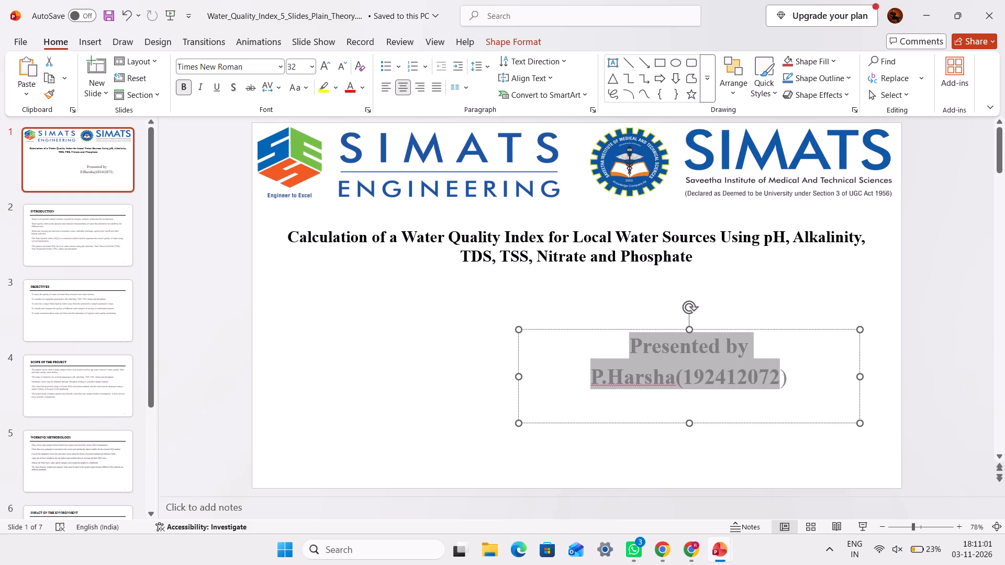
{"action": "left_click_drag", "start_coordinate": [745, 386], "coordinate": [749, 387]}
{"action": "key", "text": "BackSpace"}
{"action": "key", "text": "Right"}
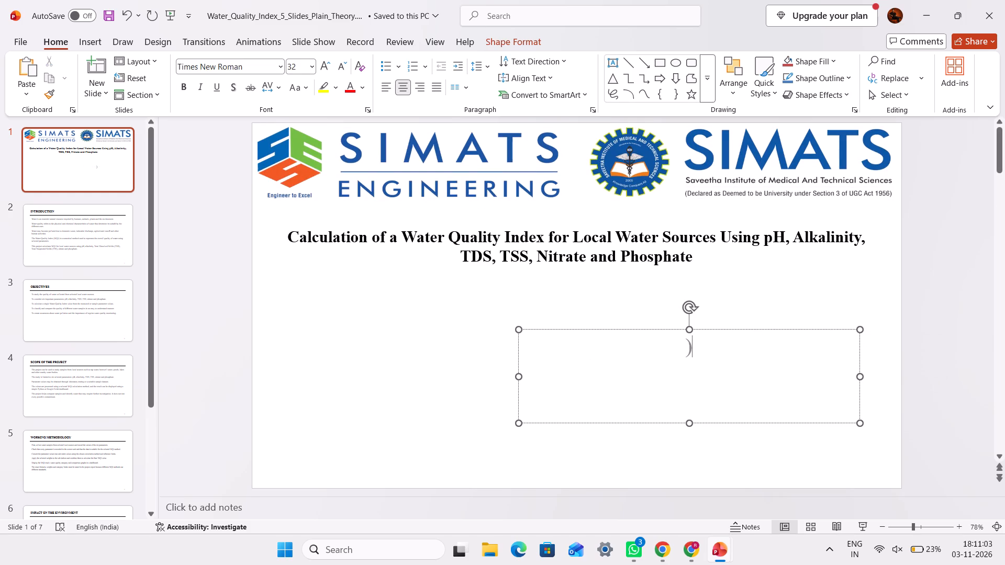
{"action": "key", "text": "BackSpace"}
Copy the "Presented by" block with all presenters from the Transmission lines PPT into the empty subtitle box.
{"action": "left_click", "coordinate": [799, 487]}
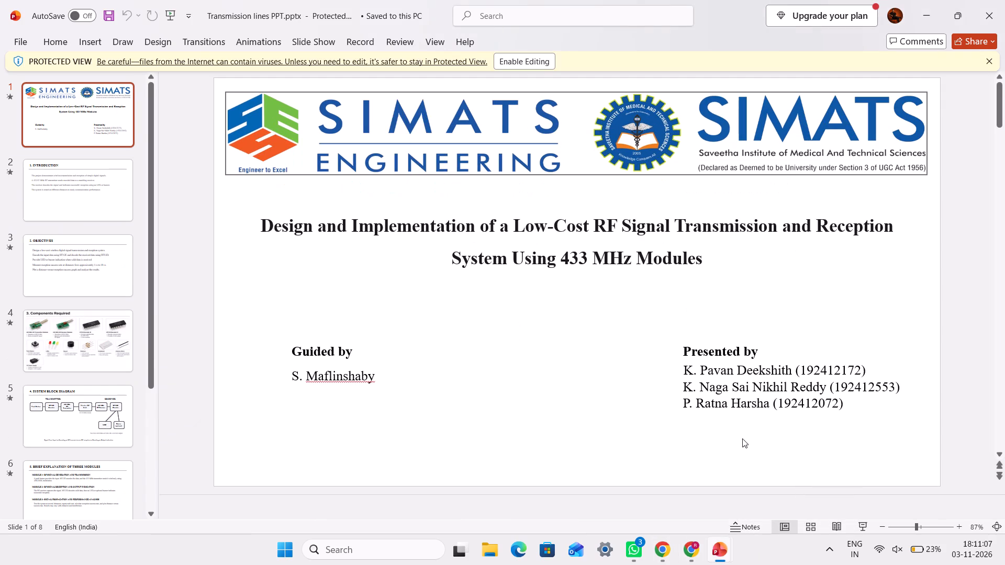
{"action": "left_click", "coordinate": [688, 349]}
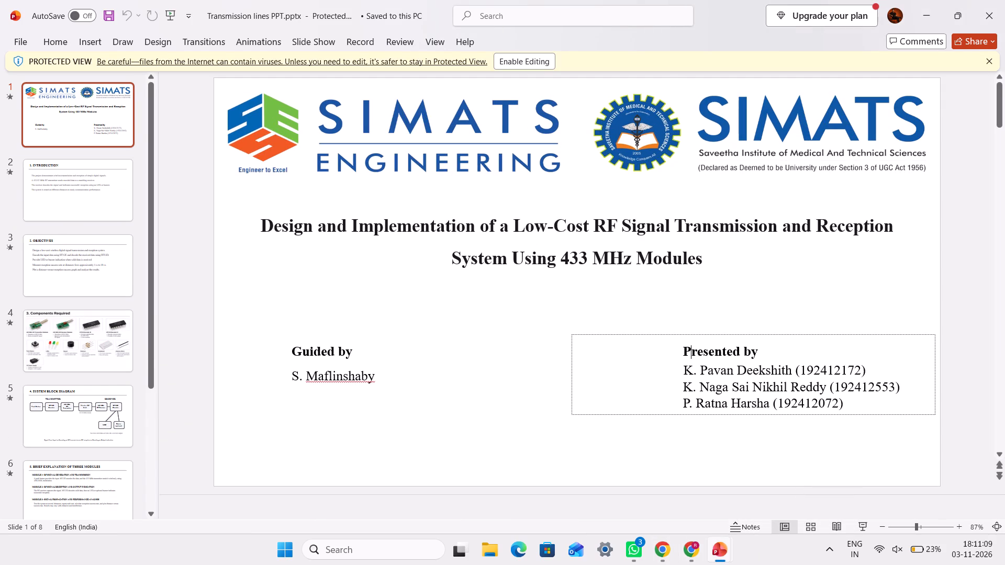
{"action": "left_click", "coordinate": [686, 350]}
{"action": "left_click_drag", "start_coordinate": [686, 350], "coordinate": [894, 413]}
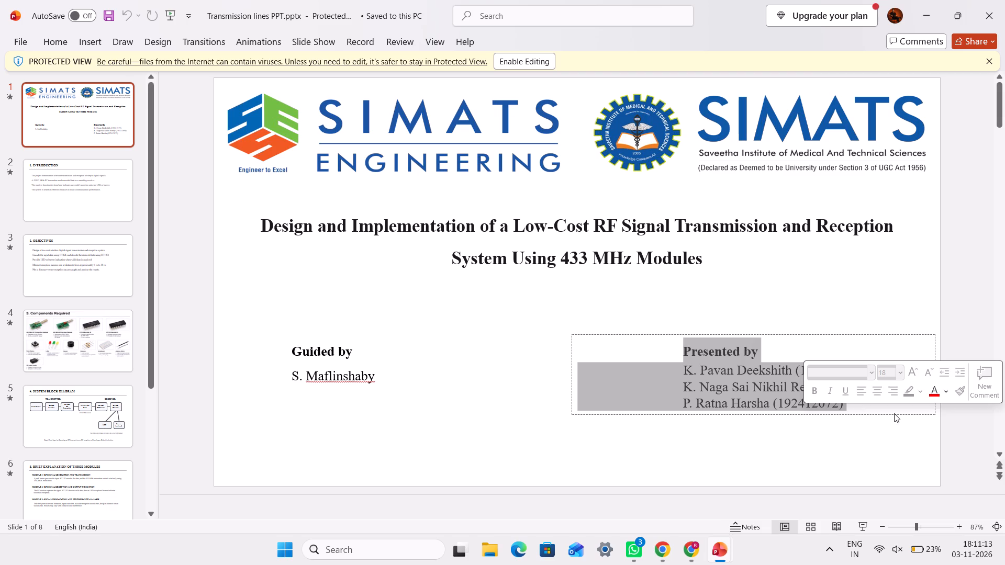
{"action": "key", "text": "ctrl+c"}
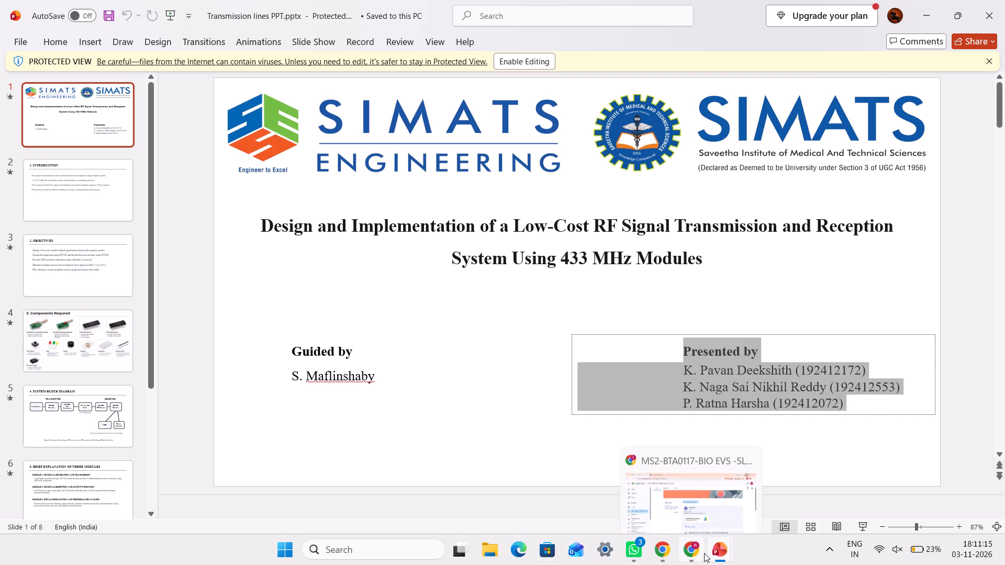
{"action": "left_click", "coordinate": [662, 511]}
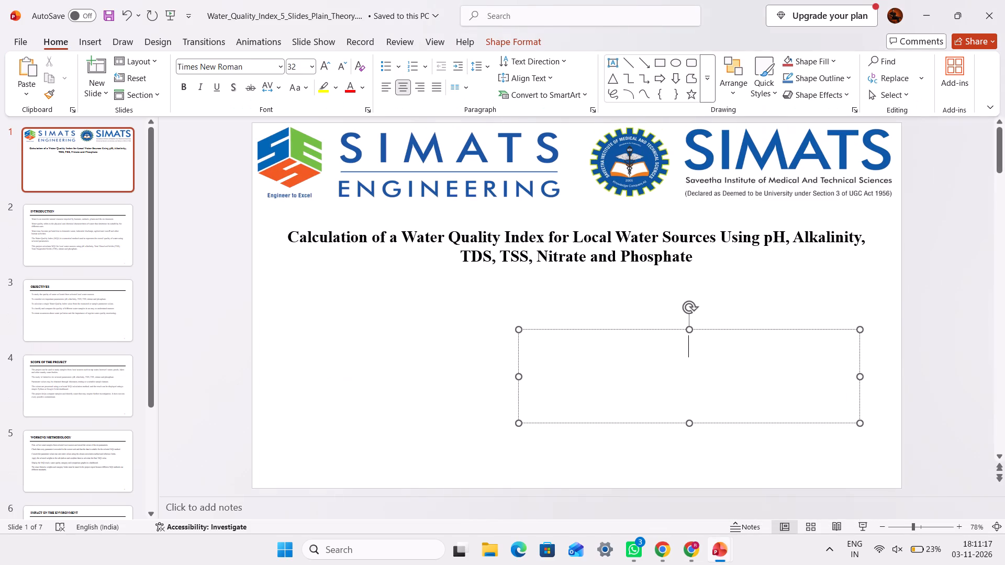
{"action": "key", "text": "ctrl+v"}
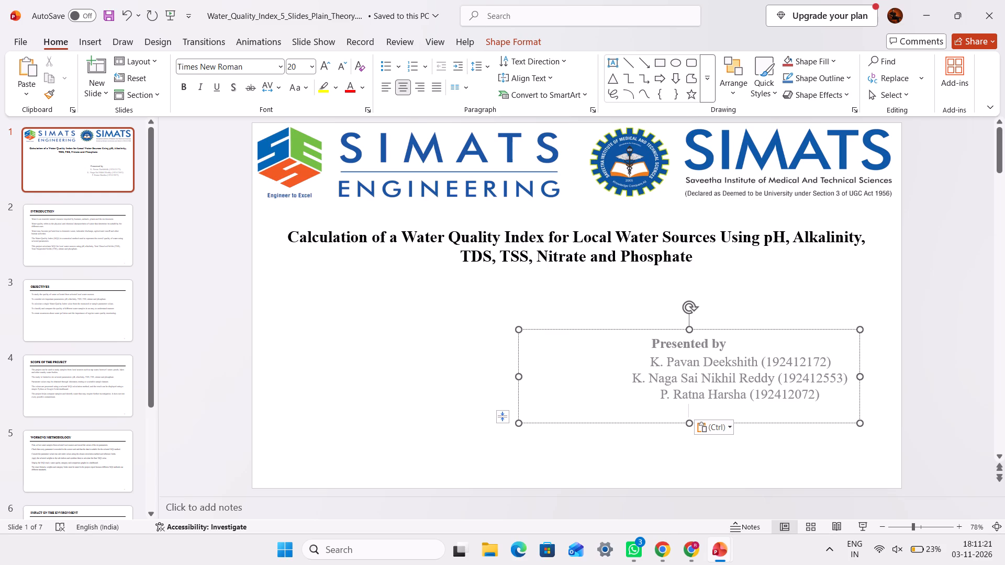
{"action": "left_click", "coordinate": [632, 335]}
Cut the whole title slide out of the Water Quality Index deck.
{"action": "left_click_drag", "start_coordinate": [288, 239], "coordinate": [723, 267]}
{"action": "key", "text": "ctrl+c"}
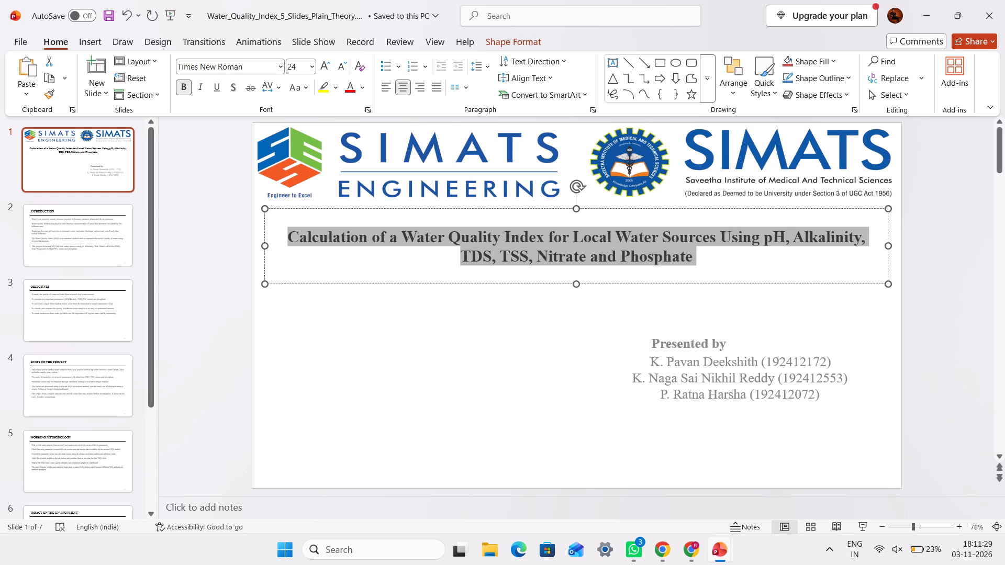
{"action": "left_click", "coordinate": [70, 154]}
{"action": "left_click", "coordinate": [70, 154]}
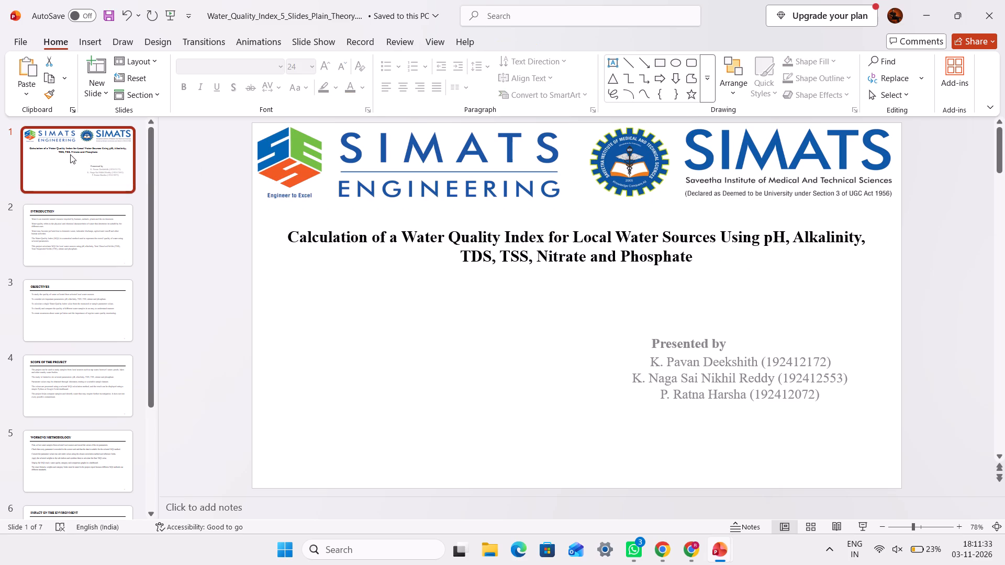
{"action": "right_click", "coordinate": [70, 154]}
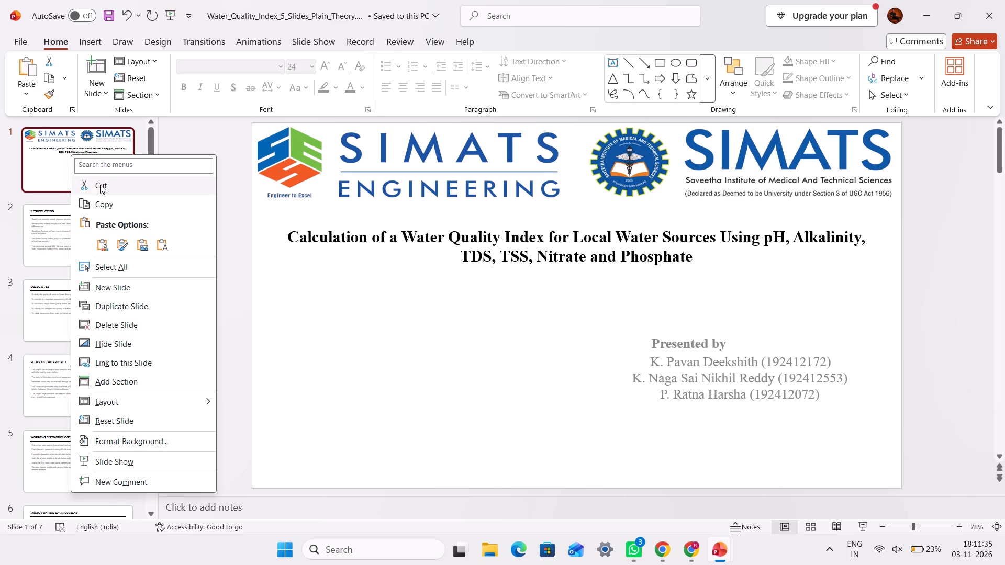
{"action": "left_click", "coordinate": [100, 185]}
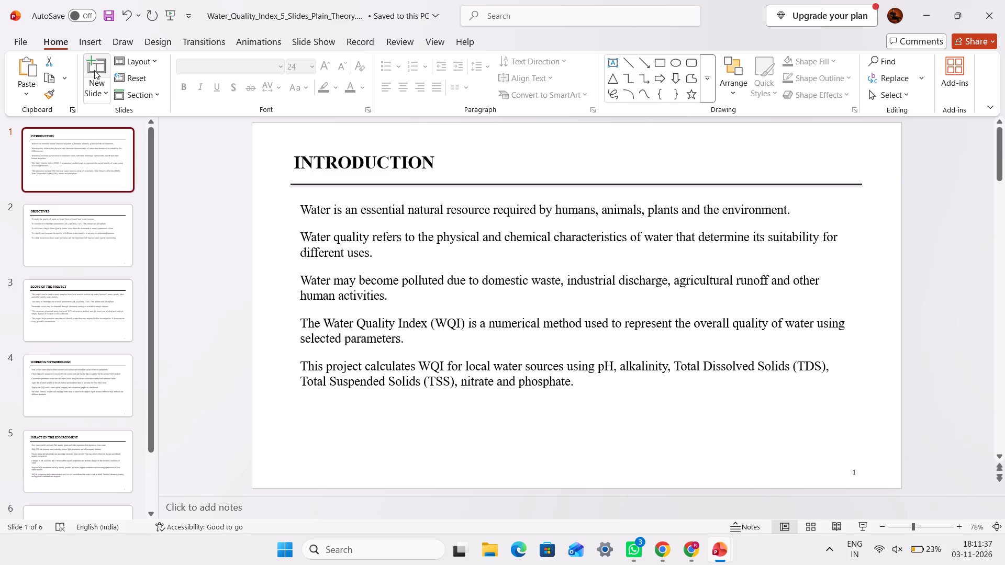
Add a blank slide at the very start of the deck and paste the cut title slide directly after it.
{"action": "left_click", "coordinate": [94, 70]}
{"action": "left_click_drag", "start_coordinate": [84, 236], "coordinate": [90, 148]}
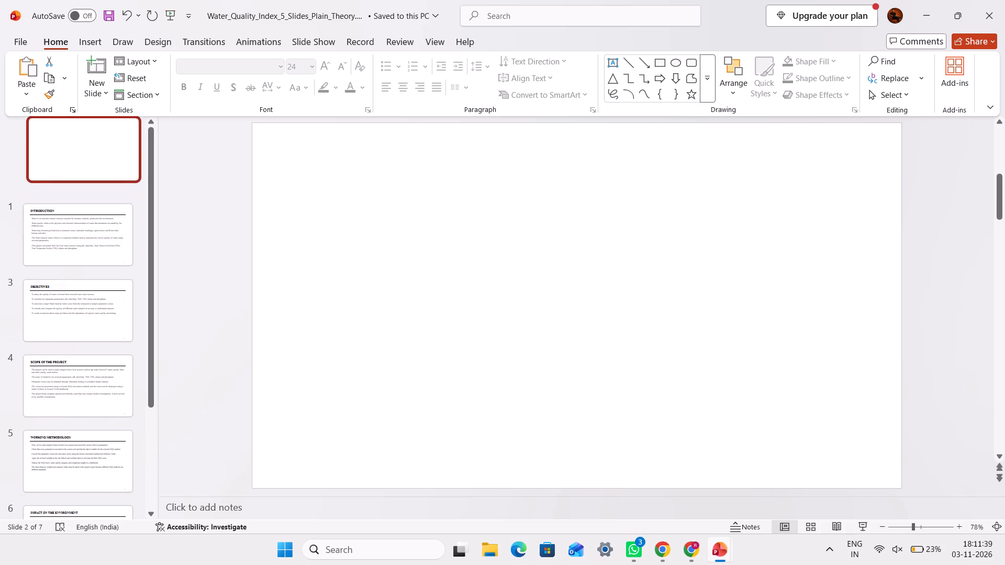
{"action": "left_click_drag", "start_coordinate": [90, 148], "coordinate": [89, 155]}
{"action": "left_click", "coordinate": [379, 295]}
{"action": "key", "text": "ctrl+v"}
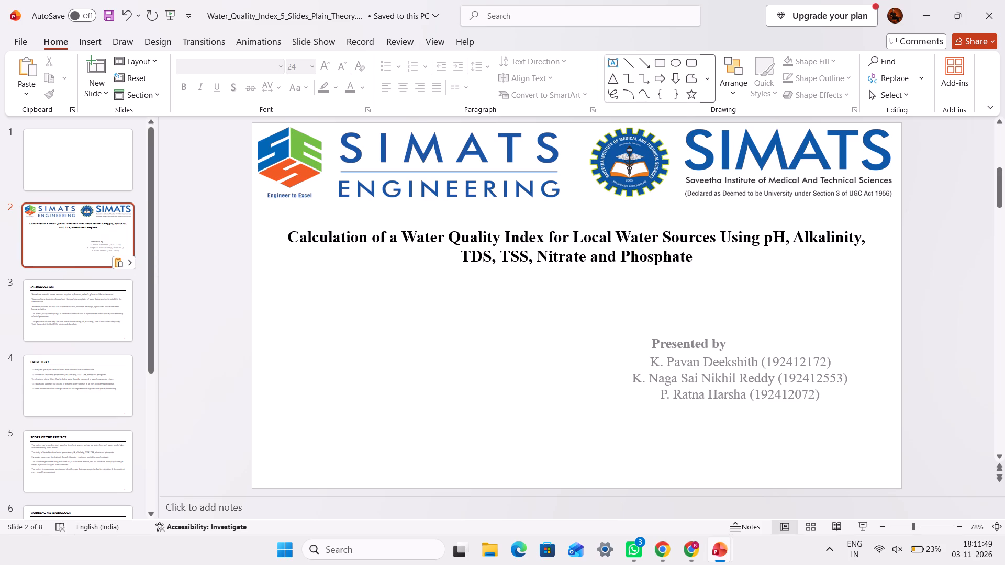
Copy the project title text from slide 2 and paste it onto the blank slide 1.
{"action": "left_click_drag", "start_coordinate": [293, 235], "coordinate": [693, 258]}
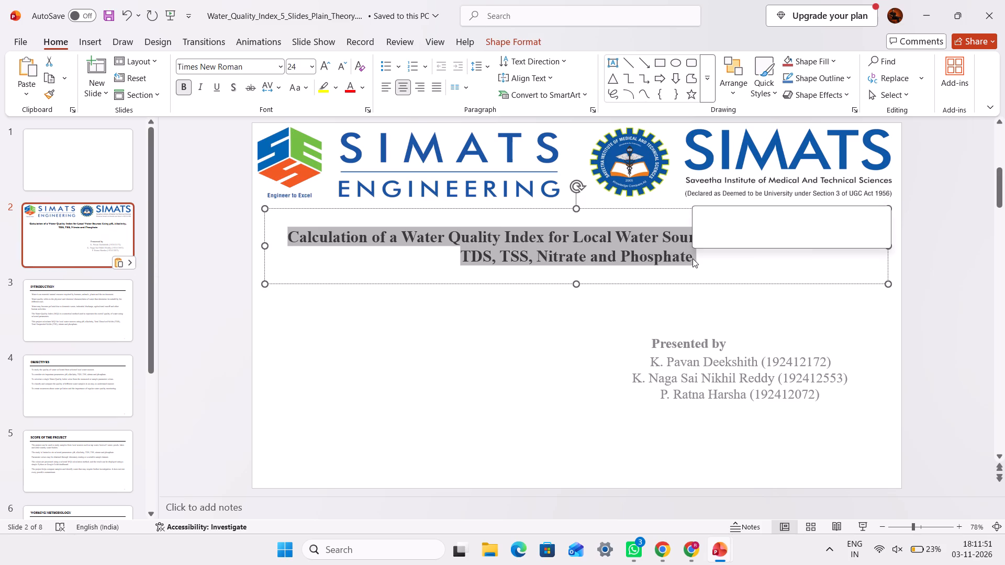
{"action": "key", "text": "ctrl+c"}
{"action": "left_click", "coordinate": [93, 161]}
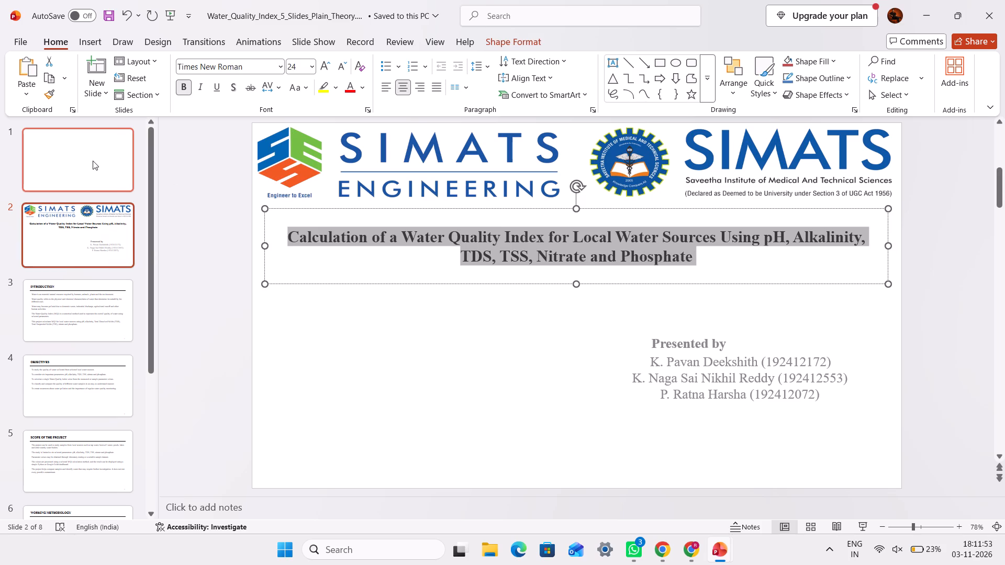
{"action": "key", "text": "ctrl+v"}
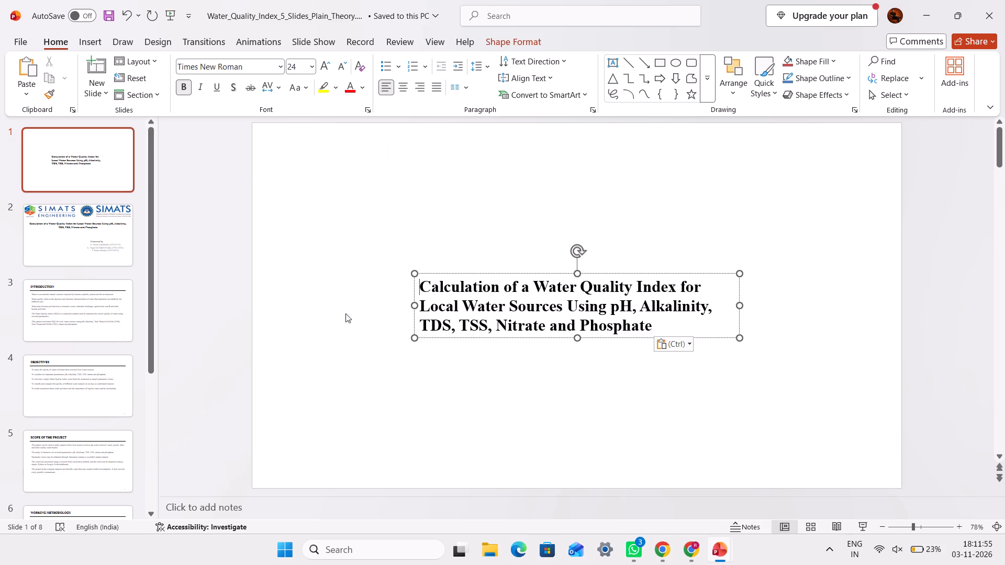
Stretch the title text box on slide 1 across nearly the full slide width, placing it in the upper half.
{"action": "left_click_drag", "start_coordinate": [415, 275], "coordinate": [259, 229]}
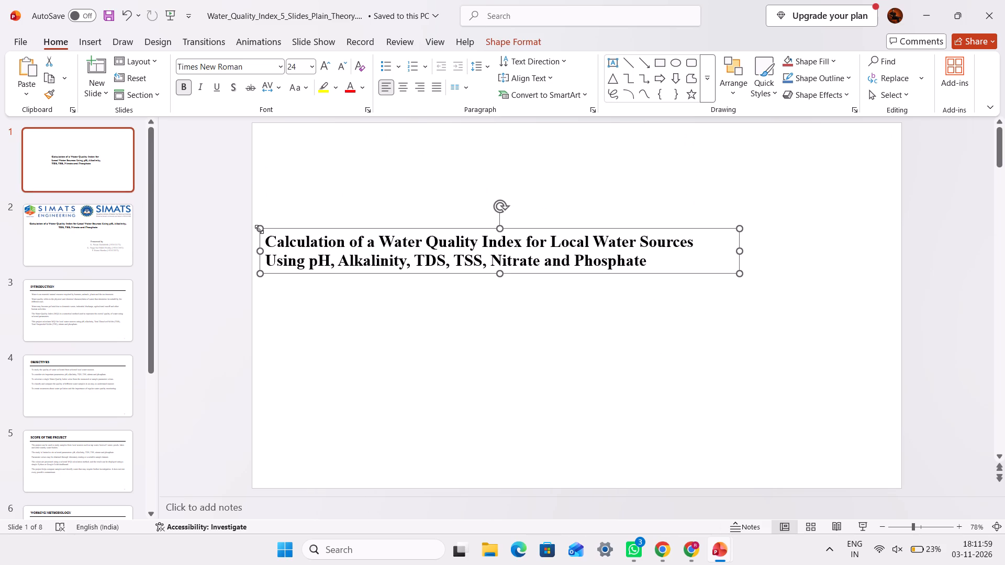
{"action": "left_click_drag", "start_coordinate": [739, 251], "coordinate": [899, 236]}
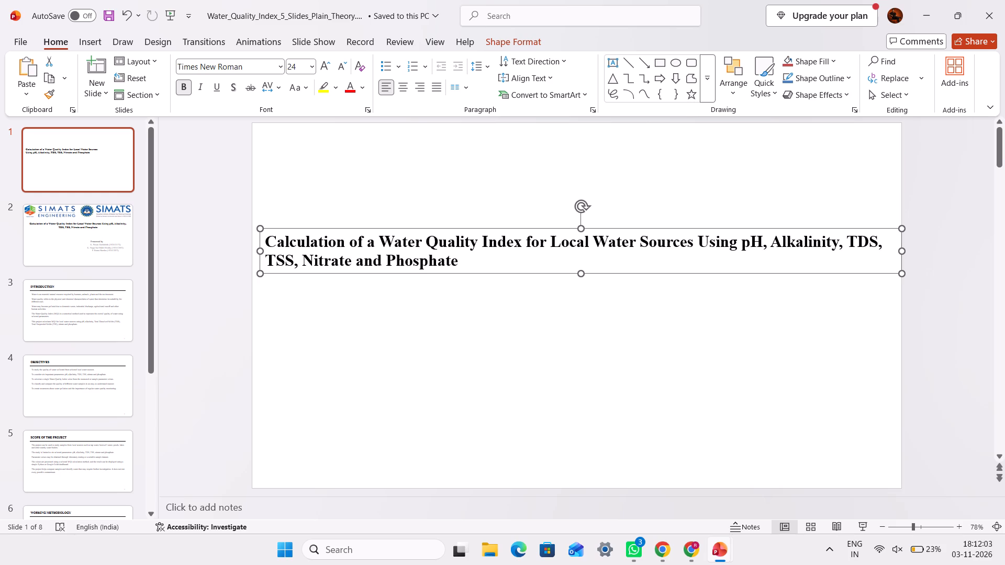
{"action": "left_click_drag", "start_coordinate": [581, 228], "coordinate": [580, 210]}
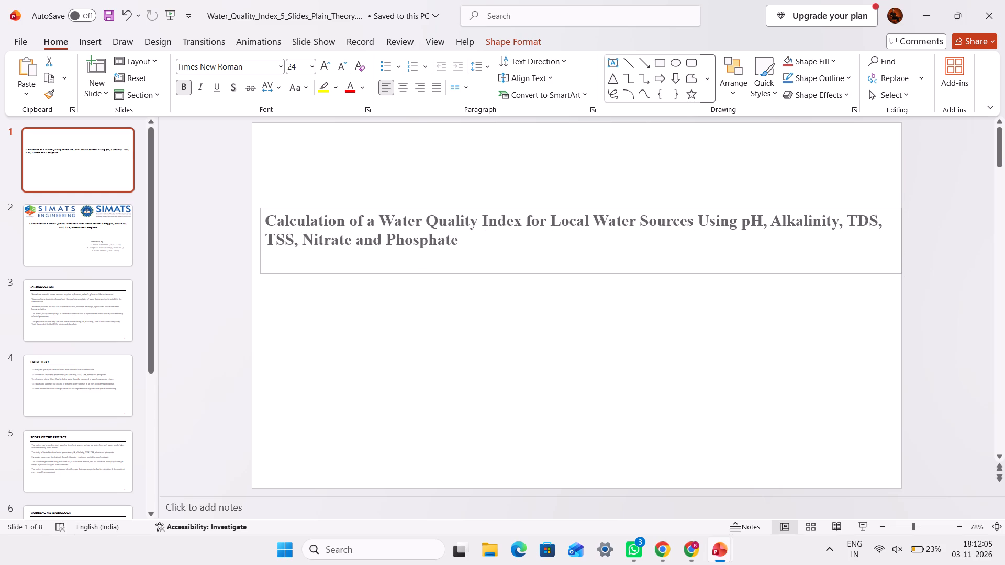
{"action": "left_click_drag", "start_coordinate": [580, 210], "coordinate": [580, 214]}
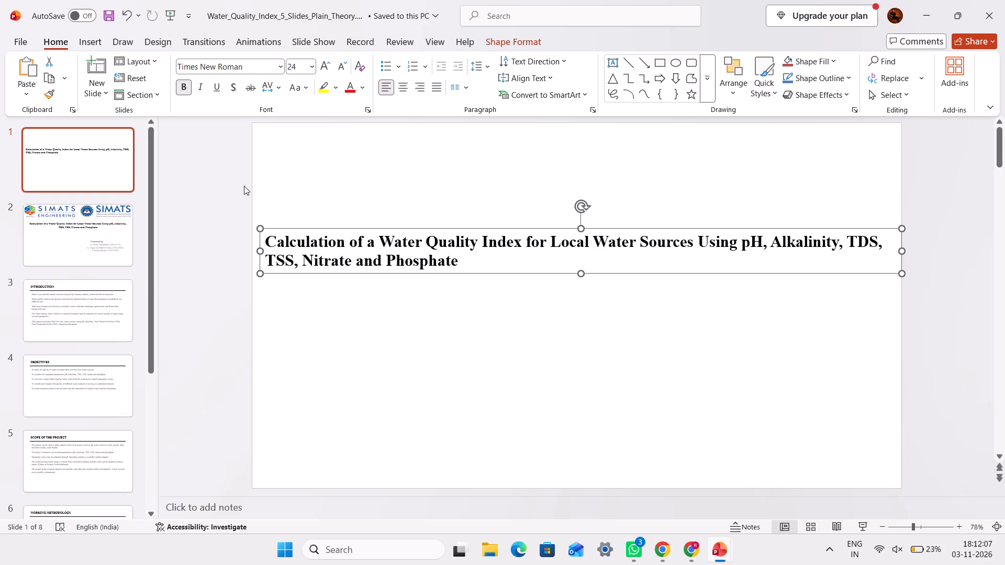
Copy the SIMATS banner from slide 2 to the top of slide 1 and stretch its bottom edge slightly downward.
{"action": "left_click", "coordinate": [89, 230]}
{"action": "left_click", "coordinate": [357, 195]}
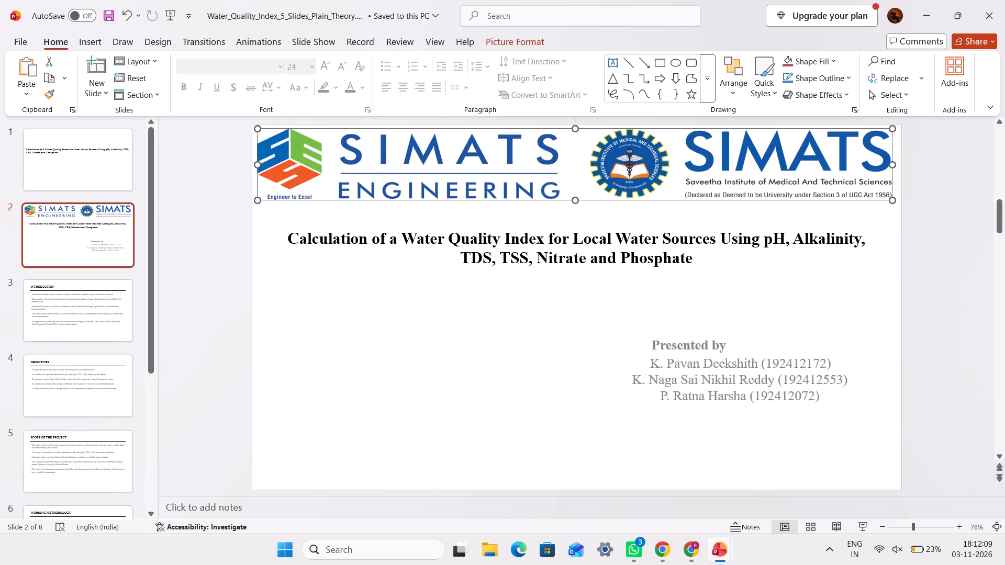
{"action": "key", "text": "ctrl+c"}
{"action": "left_click", "coordinate": [85, 143]}
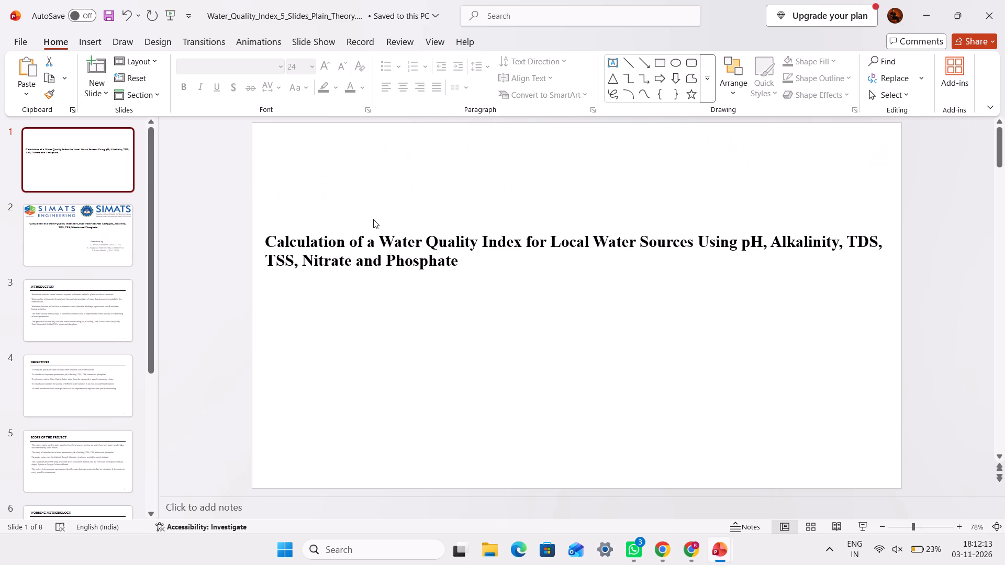
{"action": "key", "text": "ctrl+v"}
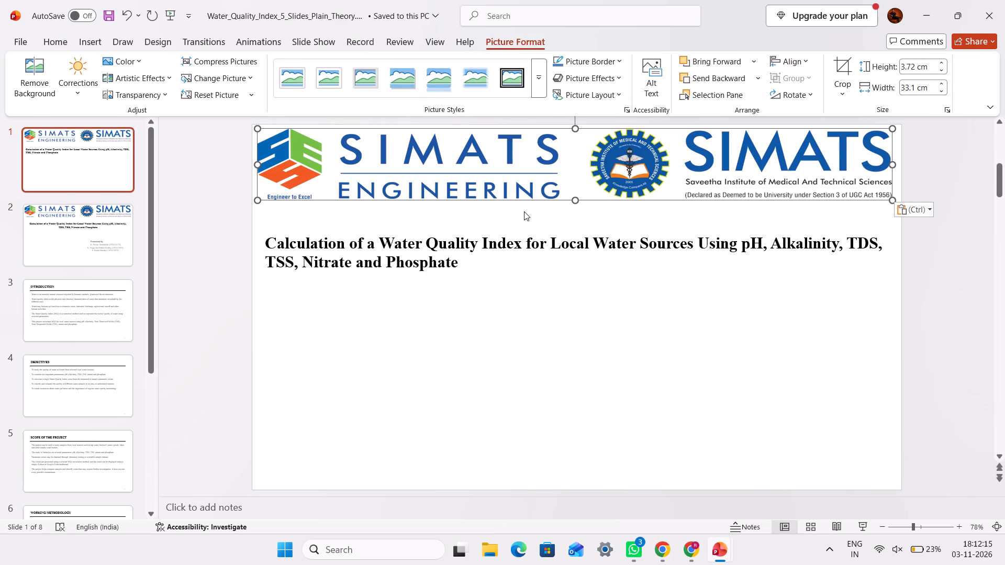
{"action": "left_click_drag", "start_coordinate": [576, 199], "coordinate": [576, 211]}
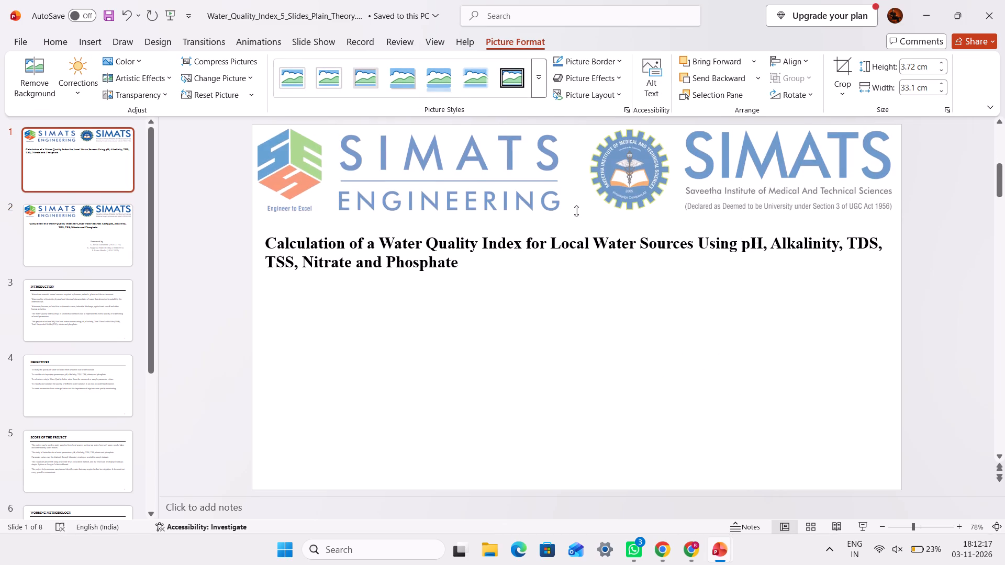
Copy the "Presented by" heading and first presenter line from the Transmission lines PPT's title slide and paste them onto slide 1.
{"action": "left_click", "coordinate": [588, 307]}
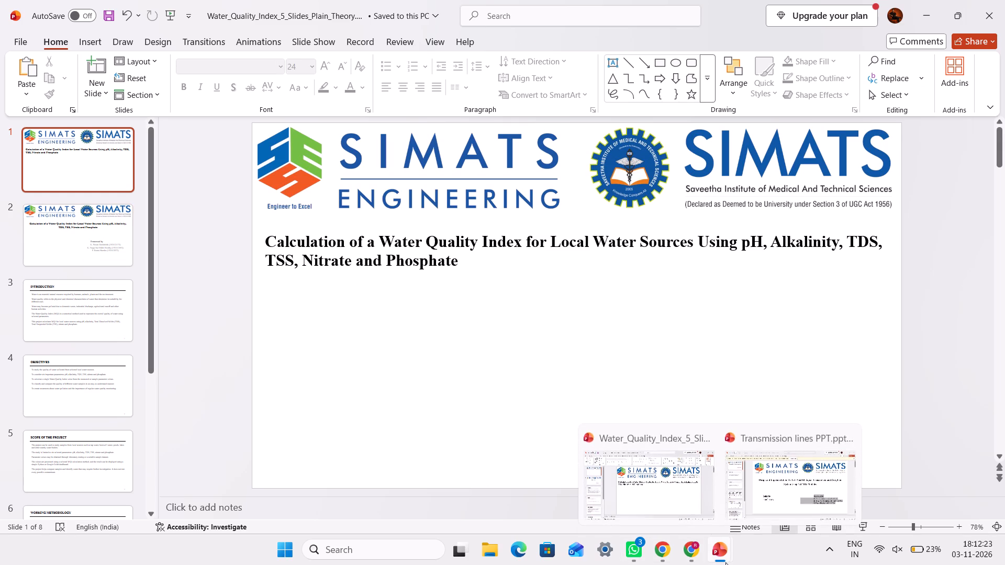
{"action": "left_click", "coordinate": [765, 487]}
{"action": "left_click", "coordinate": [765, 487]}
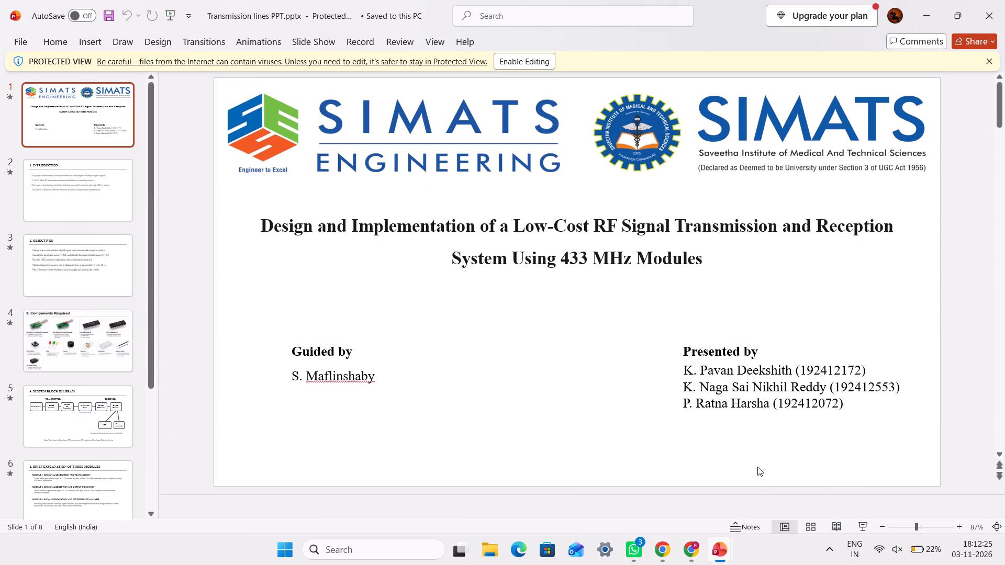
{"action": "left_click", "coordinate": [685, 348]}
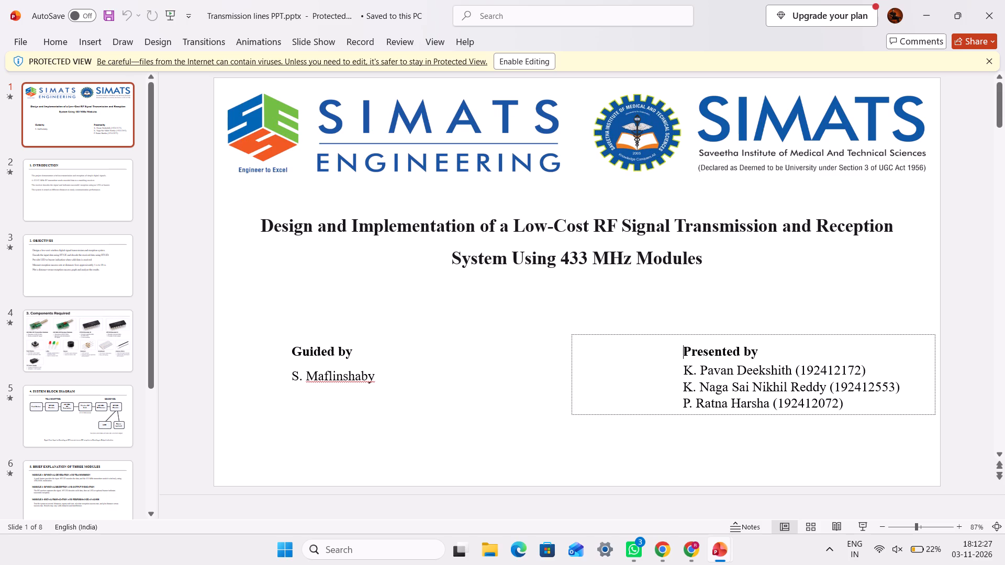
{"action": "left_click_drag", "start_coordinate": [685, 348], "coordinate": [888, 370]}
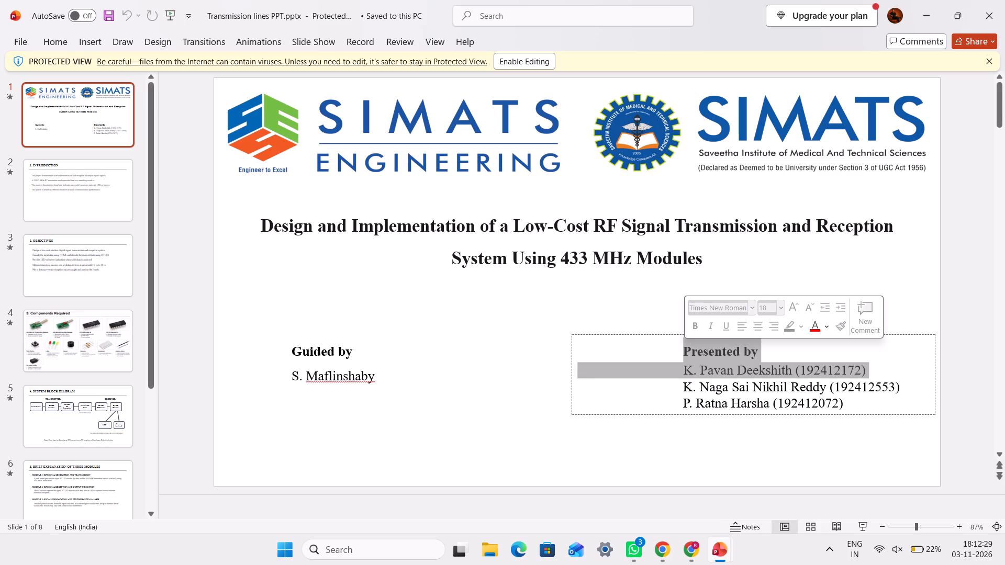
{"action": "left_click_drag", "start_coordinate": [888, 370], "coordinate": [889, 370]}
{"action": "key", "text": "ctrl+c"}
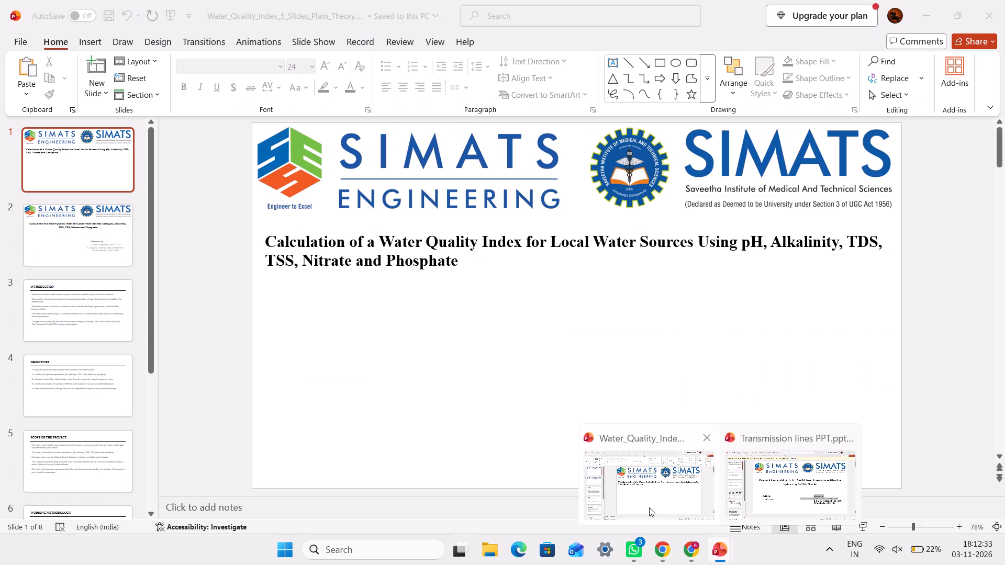
{"action": "left_click", "coordinate": [649, 507]}
{"action": "left_click", "coordinate": [651, 379], "text": "ctrl"}
{"action": "key", "text": "ctrl+v"}
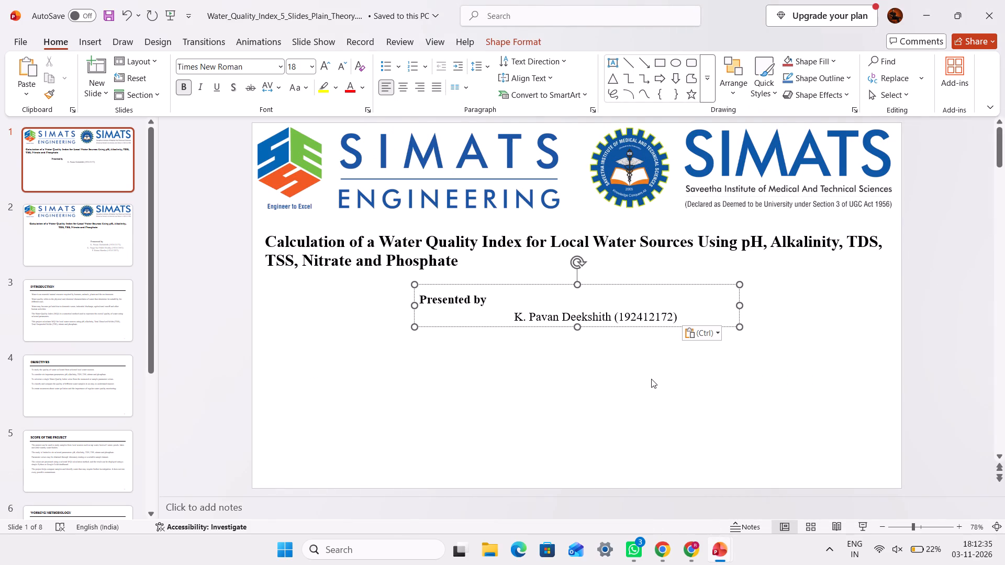
Move the pasted "Presented by" text box to the lower right of slide 1 and narrow it to fit within the slide.
{"action": "left_click_drag", "start_coordinate": [557, 285], "coordinate": [705, 320]}
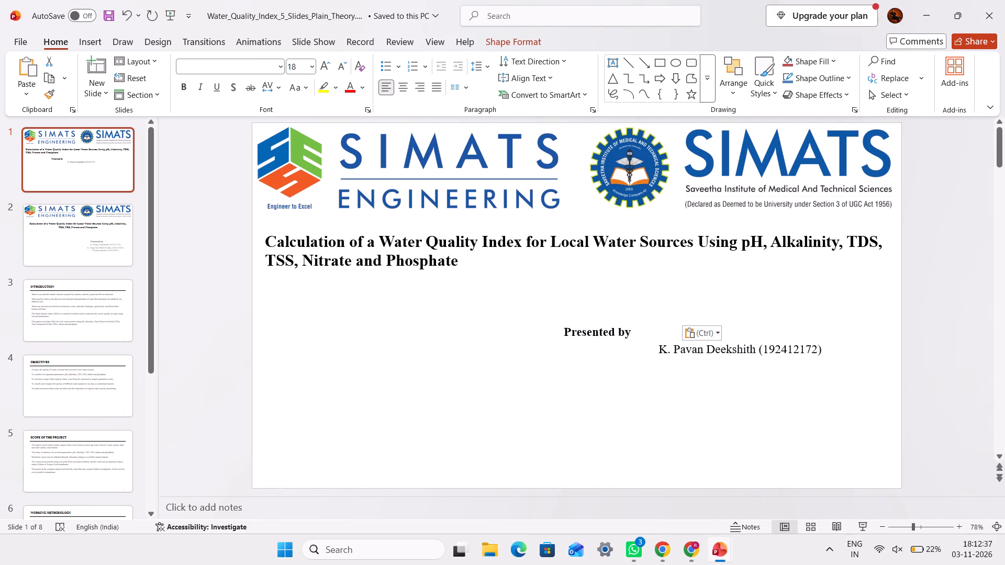
{"action": "left_click_drag", "start_coordinate": [705, 320], "coordinate": [771, 341]}
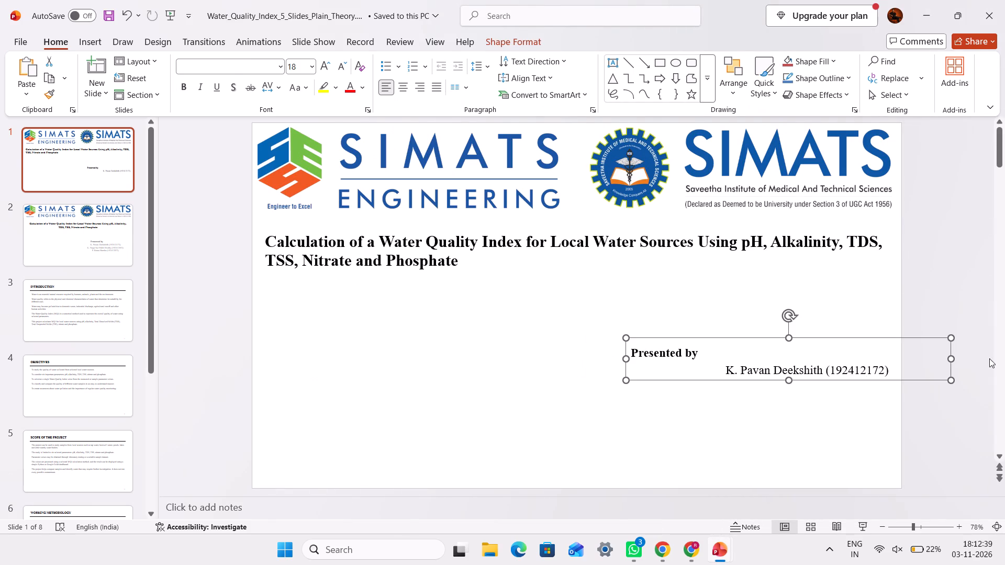
{"action": "left_click_drag", "start_coordinate": [951, 357], "coordinate": [852, 367]}
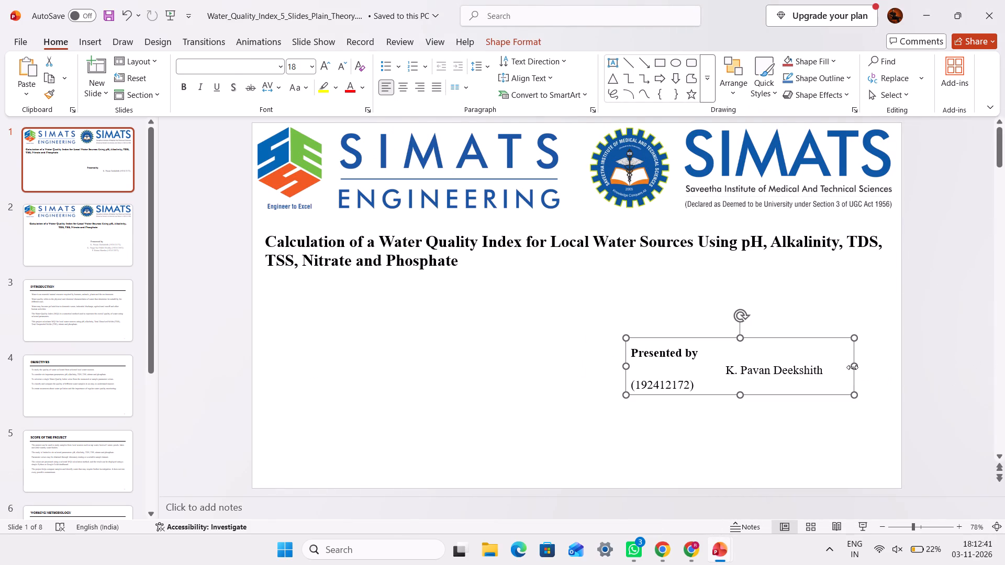
Replace the presenter line under "Presented by" with the new presenter's name, followed by the registration number in parentheses.
{"action": "left_click", "coordinate": [703, 386]}
{"action": "key", "text": "BackSpace"}
{"action": "key", "text": "BackSpace"}
{"action": "key", "text": "BackSpace"}
{"action": "key", "text": "BackSpace"}
{"action": "key", "text": "BackSpace"}
{"action": "key", "text": "BackSpace"}
{"action": "key", "text": "BackSpace"}
{"action": "key", "text": "BackSpace"}
{"action": "key", "text": "BackSpace"}
{"action": "key", "text": "BackSpace"}
{"action": "key", "text": "BackSpace"}
{"action": "key", "text": "BackSpace"}
{"action": "key", "text": "BackSpace"}
{"action": "key", "text": "BackSpace"}
{"action": "key", "text": "BackSpace"}
{"action": "key", "text": "BackSpace"}
{"action": "key", "text": "BackSpace"}
{"action": "key", "text": "BackSpace"}
{"action": "key", "text": "BackSpace"}
{"action": "key", "text": "BackSpace"}
{"action": "key", "text": "BackSpace"}
{"action": "key", "text": "BackSpace"}
{"action": "key", "text": "BackSpace"}
{"action": "key", "text": "BackSpace"}
{"action": "key", "text": "BackSpace"}
{"action": "key", "text": "BackSpace"}
{"action": "key", "text": "BackSpace"}
{"action": "key", "text": "BackSpace"}
{"action": "key", "text": "BackSpace"}
{"action": "key", "text": "BackSpace"}
{"action": "key", "text": "BackSpace"}
{"action": "key", "text": "BackSpace"}
{"action": "key", "text": "BackSpace"}
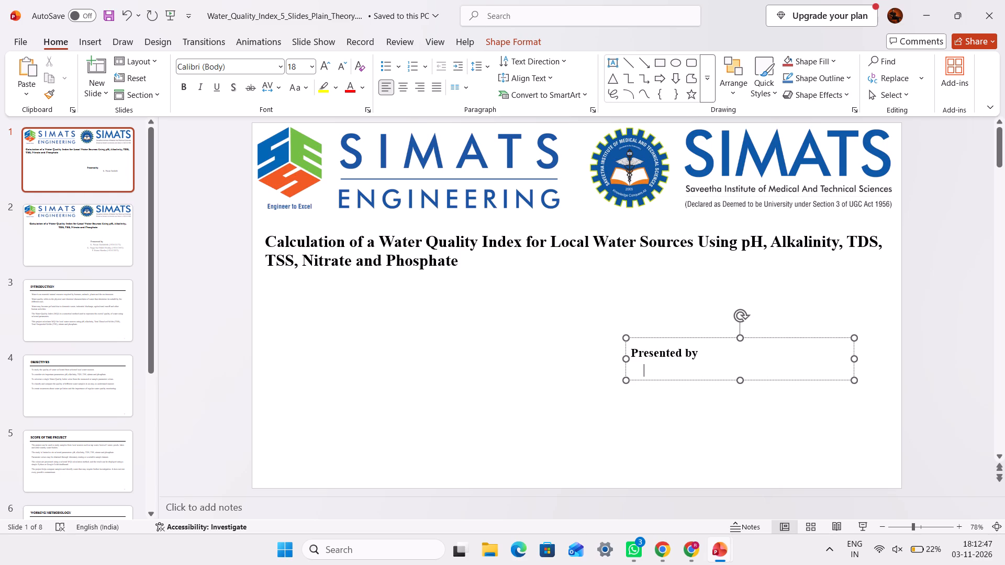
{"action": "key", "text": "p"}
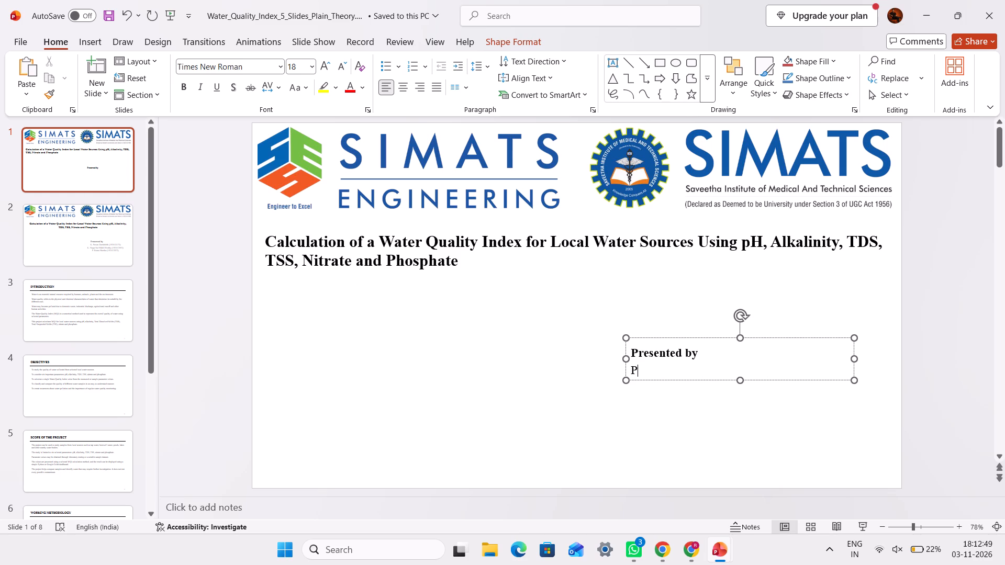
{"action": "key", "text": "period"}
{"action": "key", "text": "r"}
{"action": "key", "text": "BackSpace"}
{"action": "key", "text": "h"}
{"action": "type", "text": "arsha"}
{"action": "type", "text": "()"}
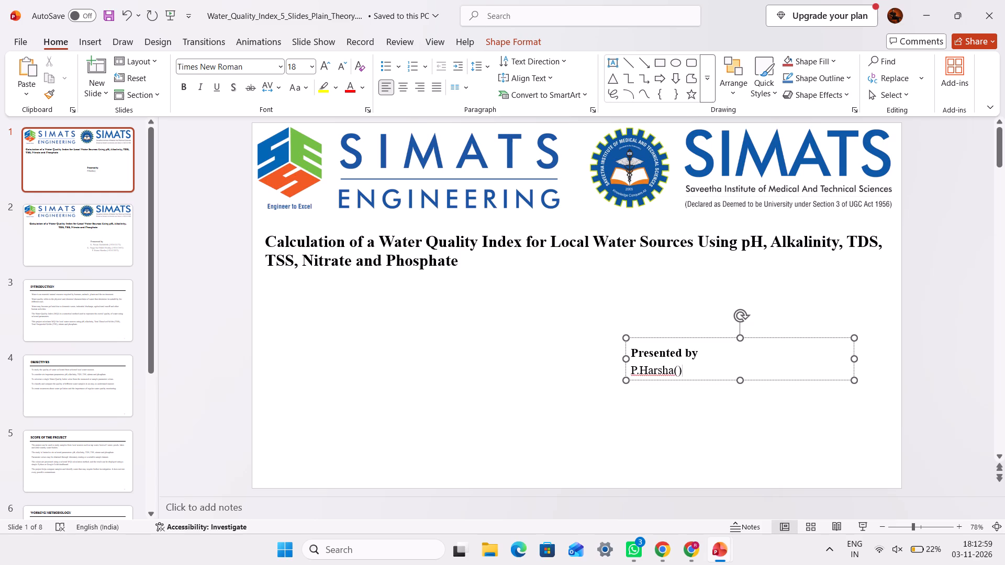
{"action": "left_click", "coordinate": [676, 371]}
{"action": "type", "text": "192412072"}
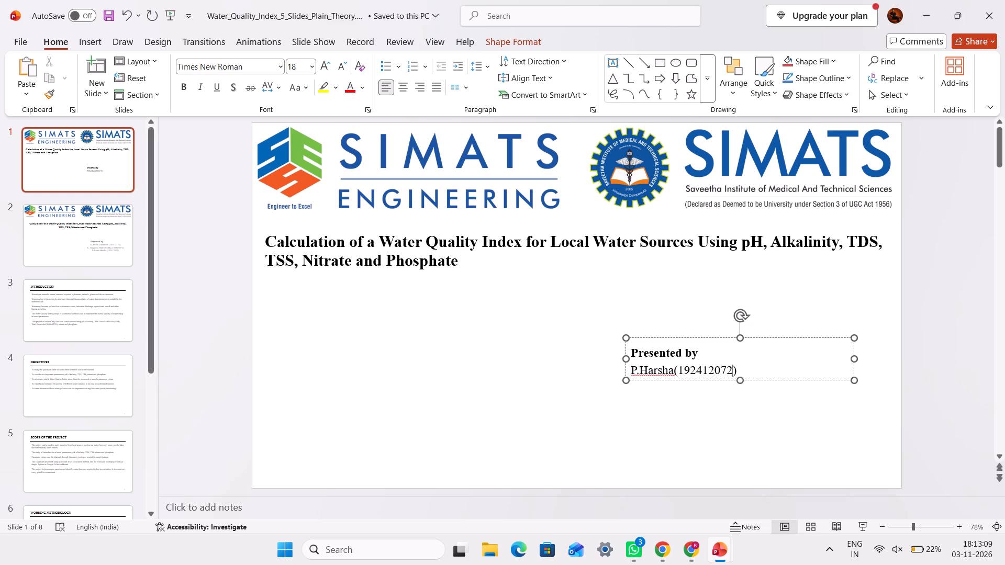
{"action": "left_click", "coordinate": [839, 425]}
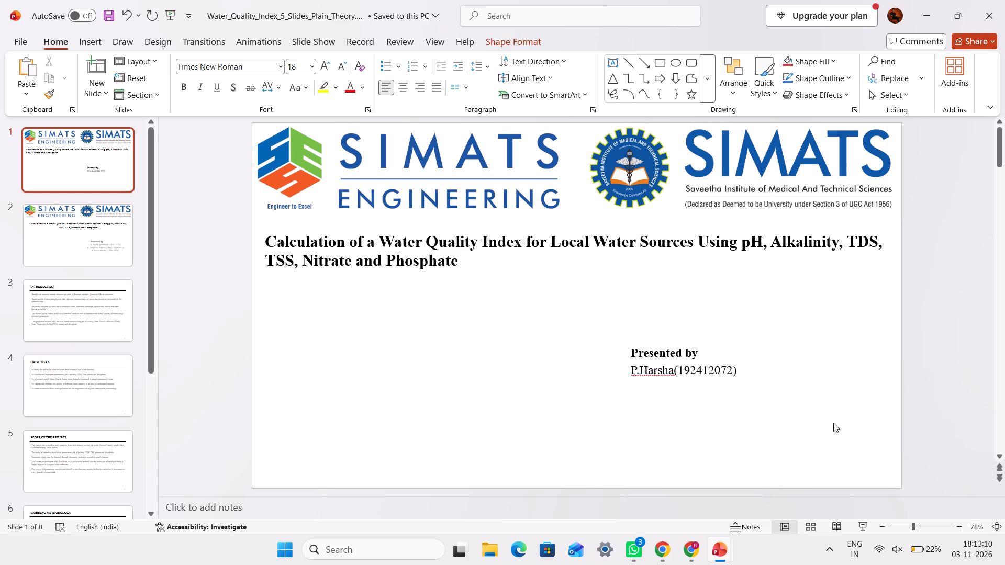
Shift the "Presented by" box closer to the slide's right edge and slightly lower, narrowing it to fit the presenter line on one line.
{"action": "left_click", "coordinate": [647, 356]}
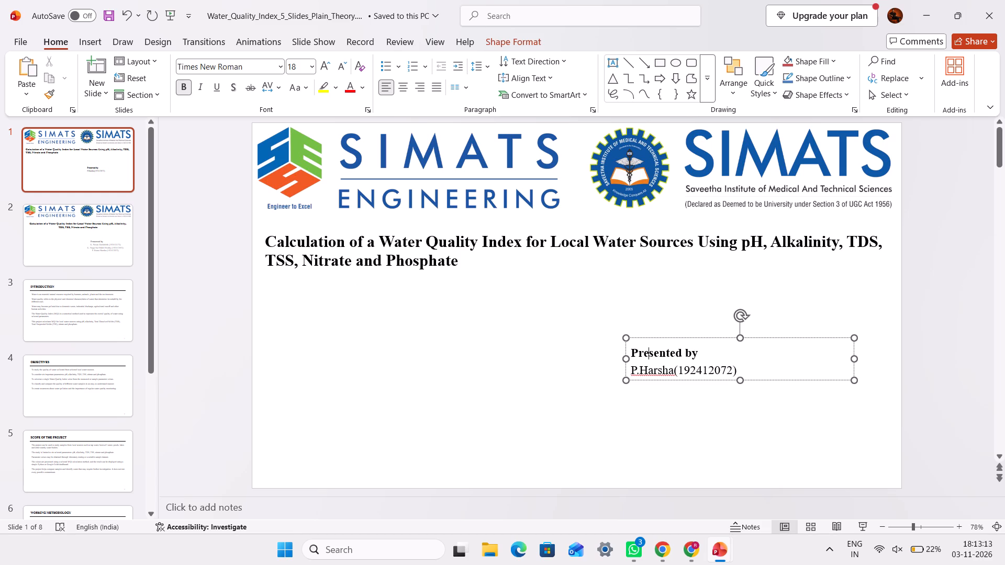
{"action": "left_click_drag", "start_coordinate": [654, 338], "coordinate": [774, 342]}
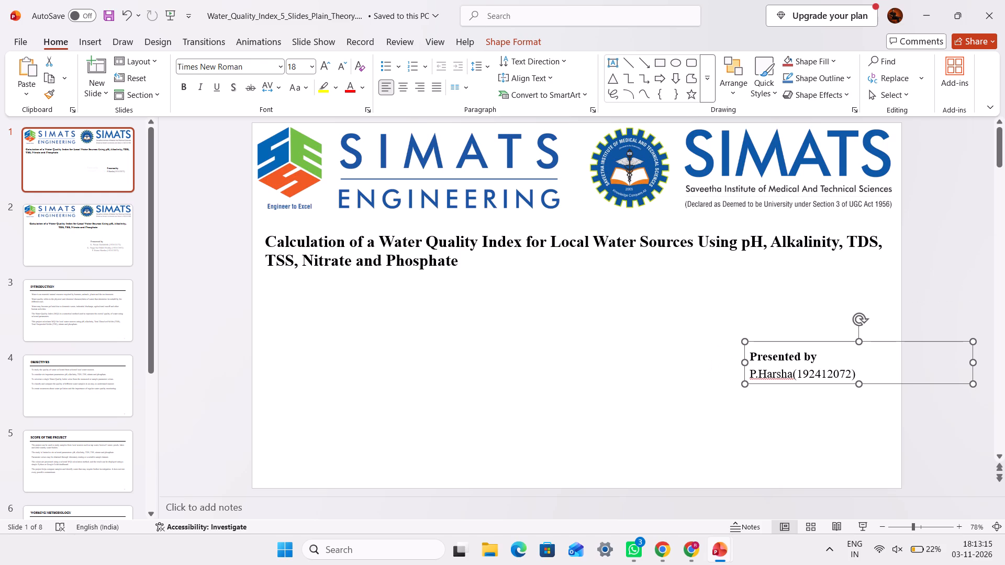
{"action": "left_click_drag", "start_coordinate": [974, 362], "coordinate": [879, 381]}
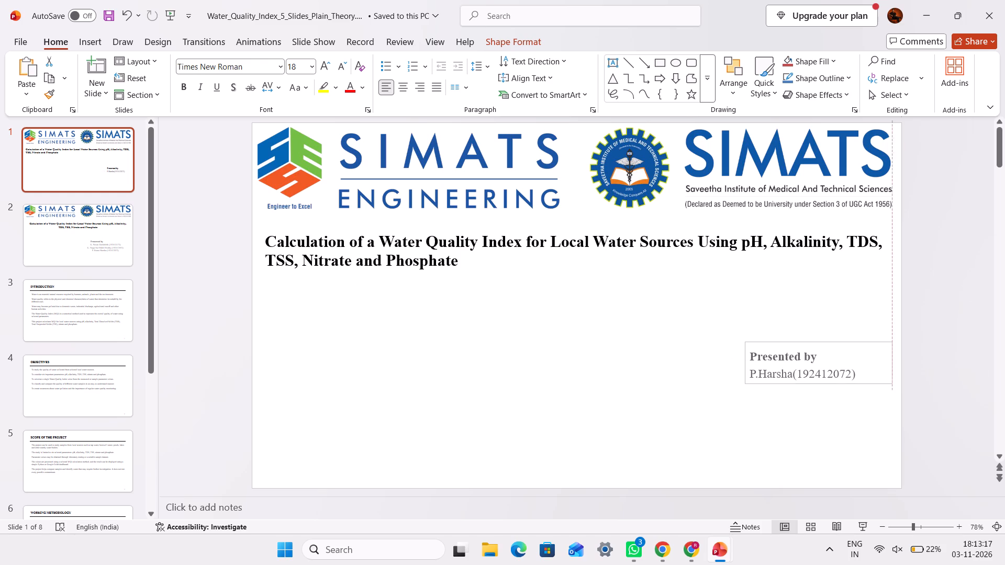
{"action": "left_click_drag", "start_coordinate": [879, 381], "coordinate": [853, 391]}
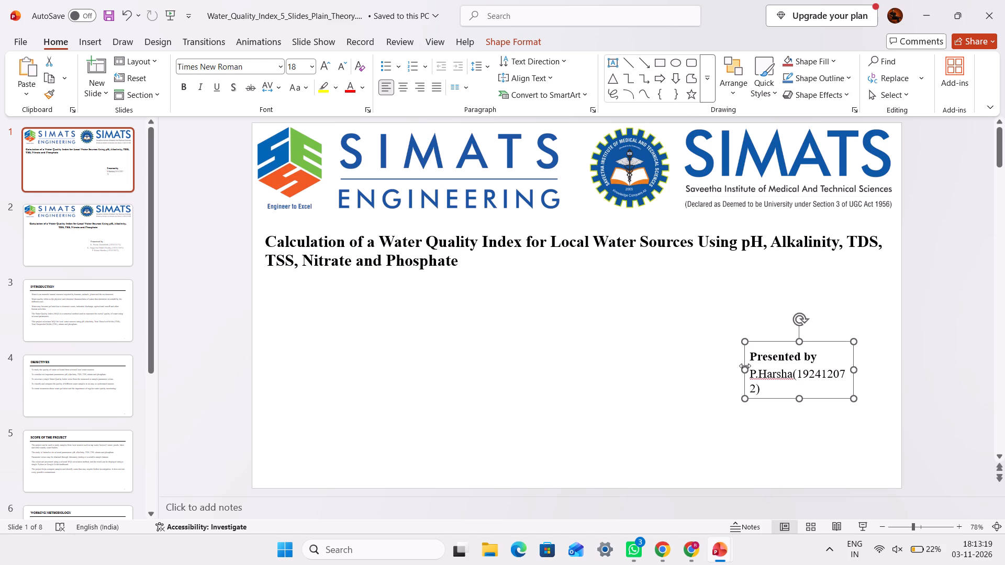
{"action": "left_click_drag", "start_coordinate": [745, 368], "coordinate": [715, 374]}
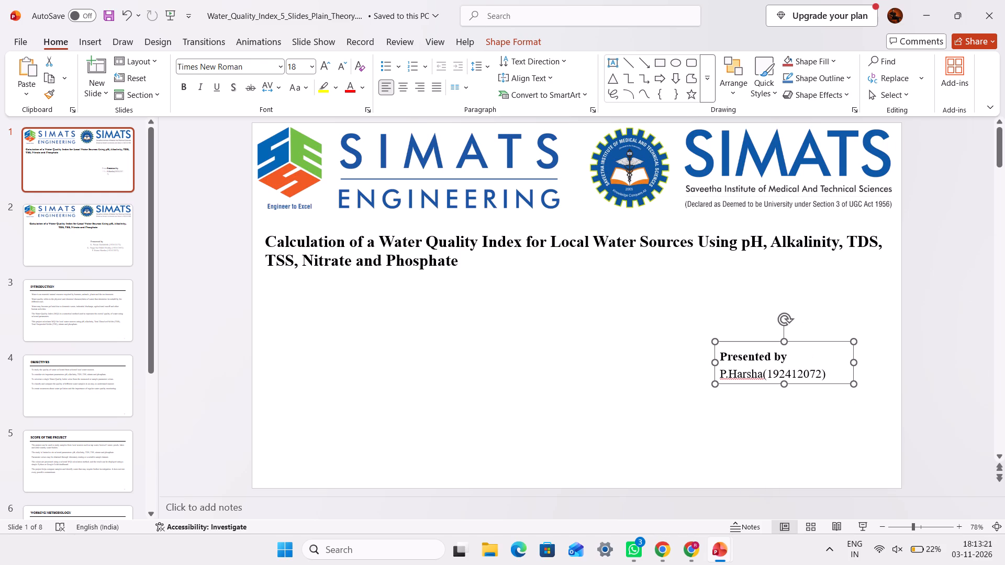
{"action": "left_click_drag", "start_coordinate": [758, 341], "coordinate": [776, 353]}
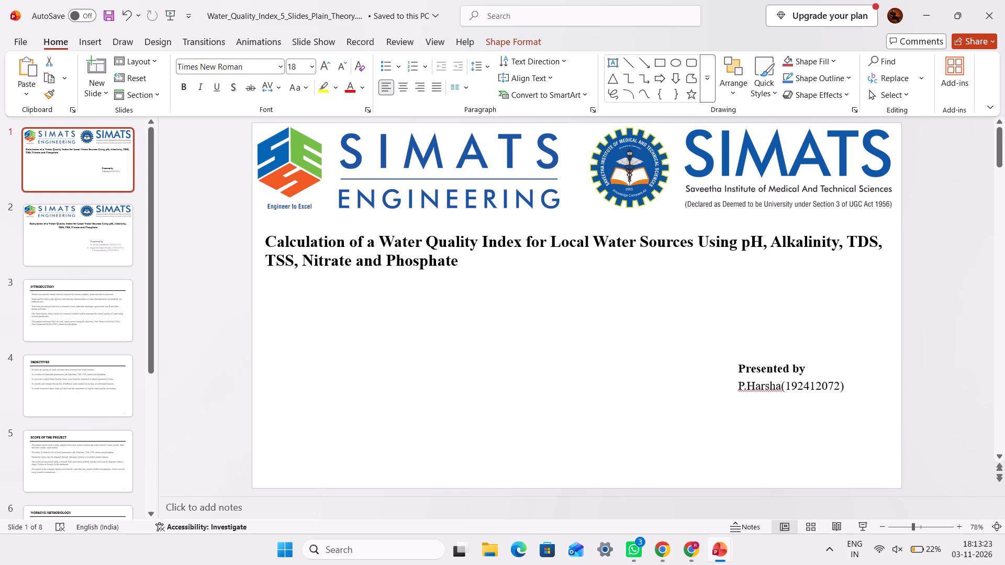
{"action": "left_click_drag", "start_coordinate": [776, 353], "coordinate": [776, 354]}
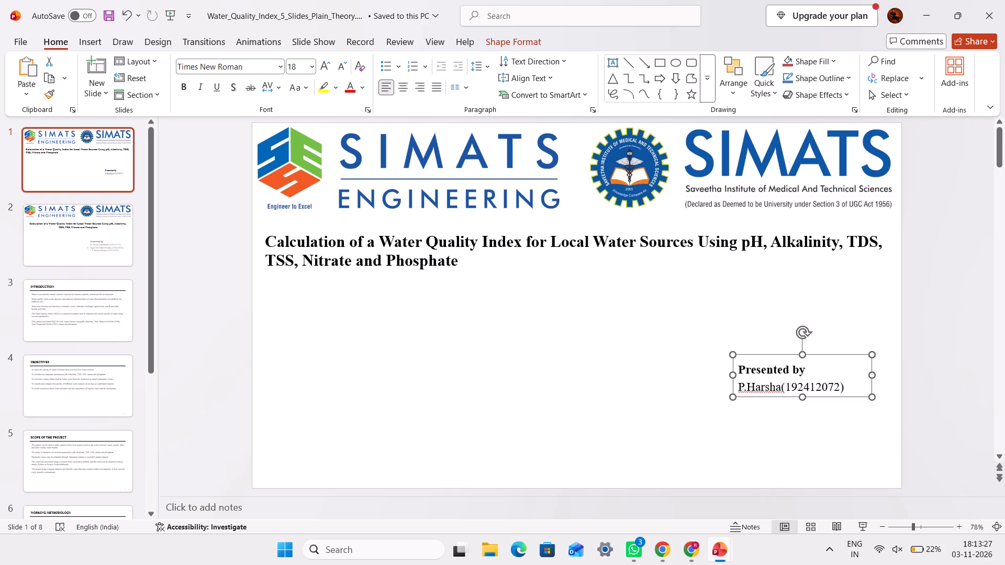
Reduce the SIMATS banner's height slightly by raising its bottom edge on slide 1.
{"action": "left_click", "coordinate": [381, 205]}
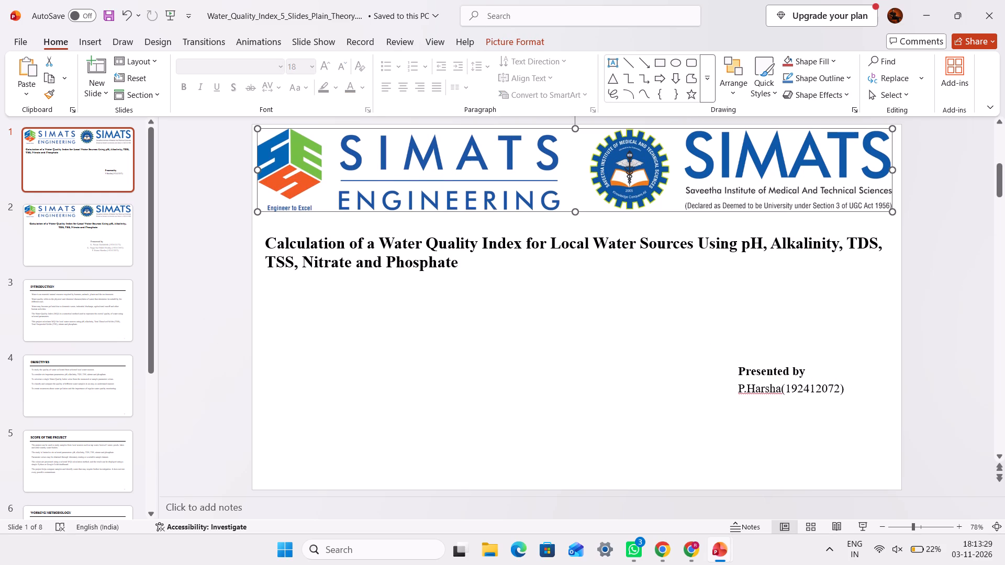
{"action": "left_click", "coordinate": [575, 209]}
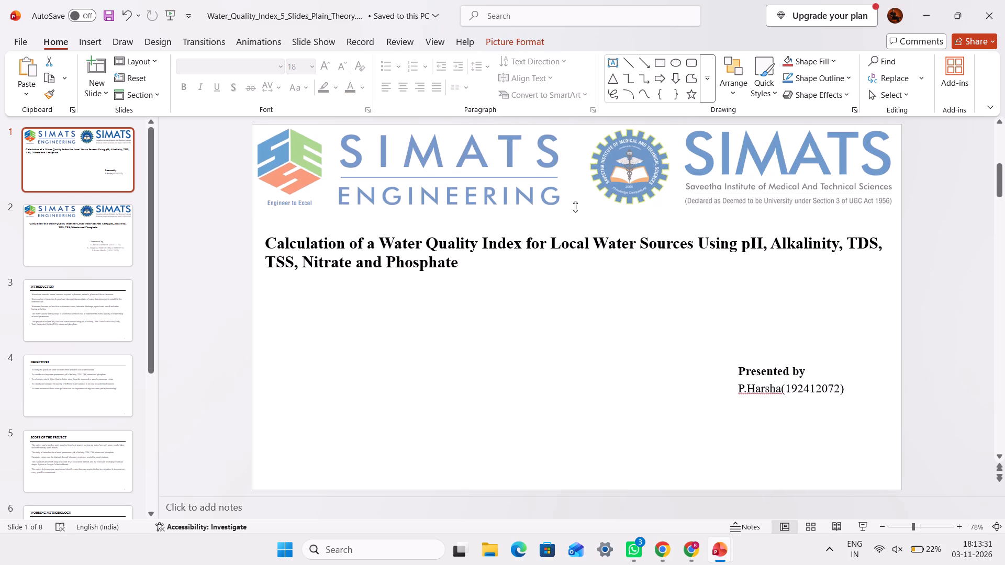
Set the line spacing of the whole project title on slide 1 to 1.5.
{"action": "left_click", "coordinate": [264, 241]}
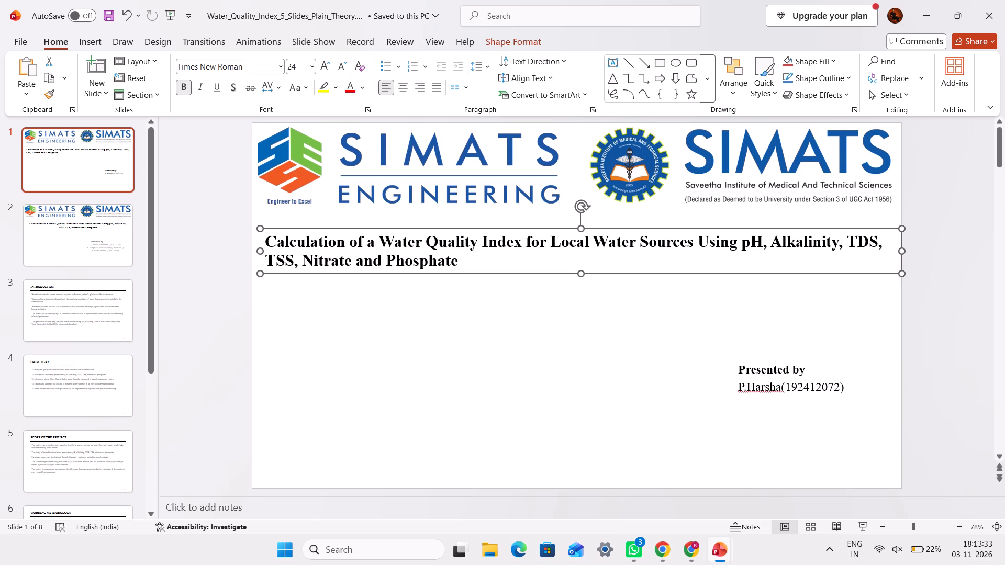
{"action": "left_click_drag", "start_coordinate": [270, 242], "coordinate": [465, 256]}
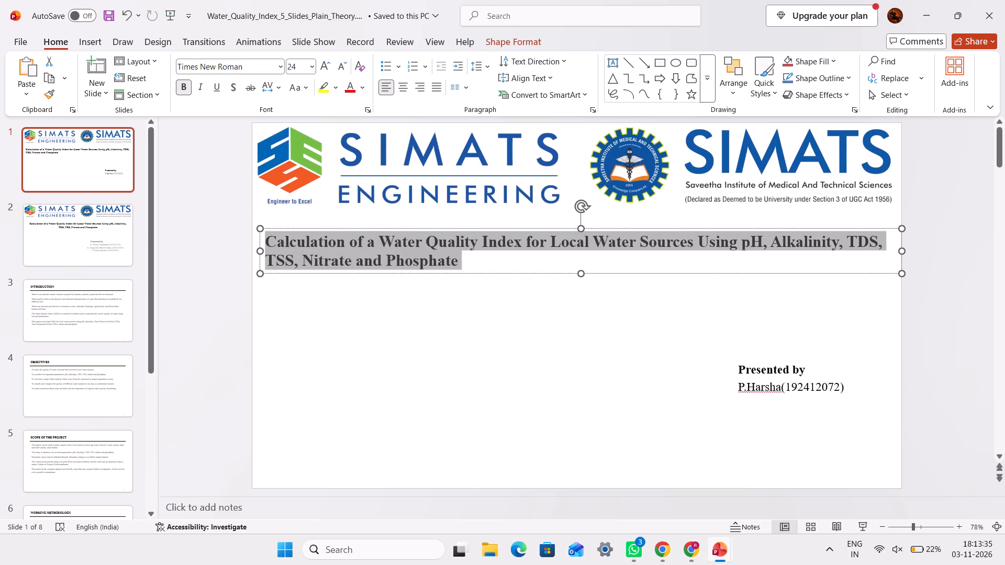
{"action": "left_click_drag", "start_coordinate": [465, 256], "coordinate": [475, 262]}
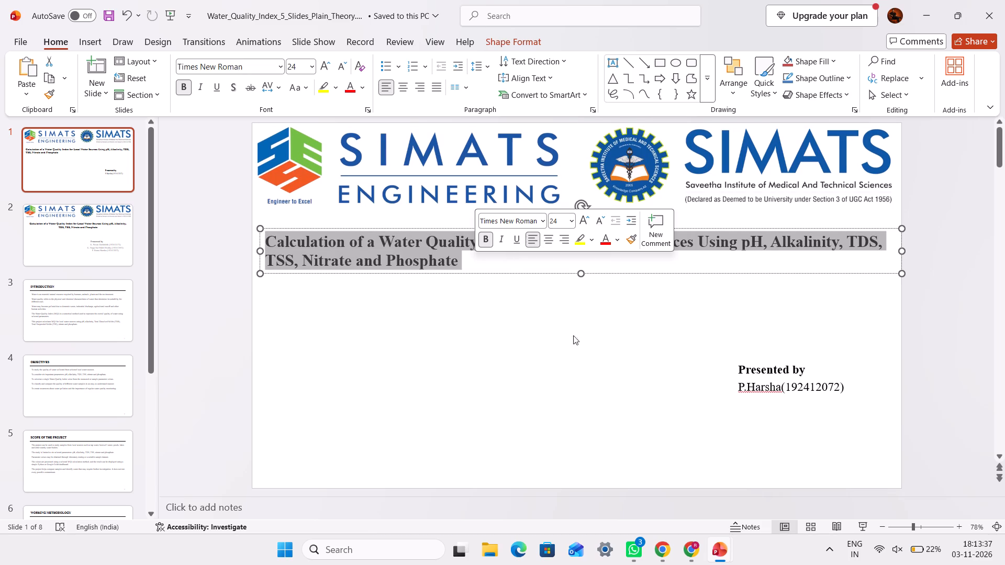
{"action": "left_click", "coordinate": [566, 358]}
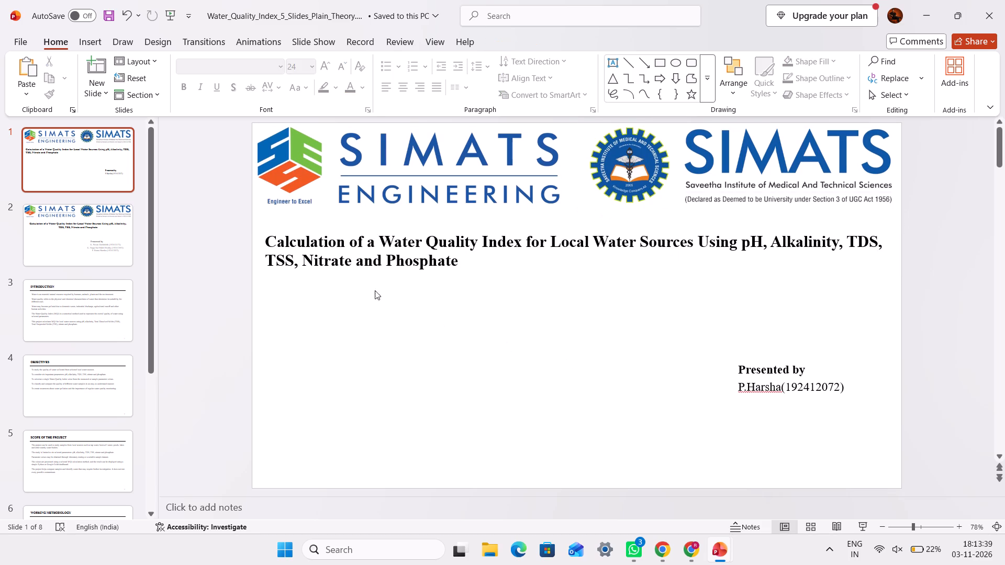
{"action": "left_click_drag", "start_coordinate": [269, 240], "coordinate": [462, 261]}
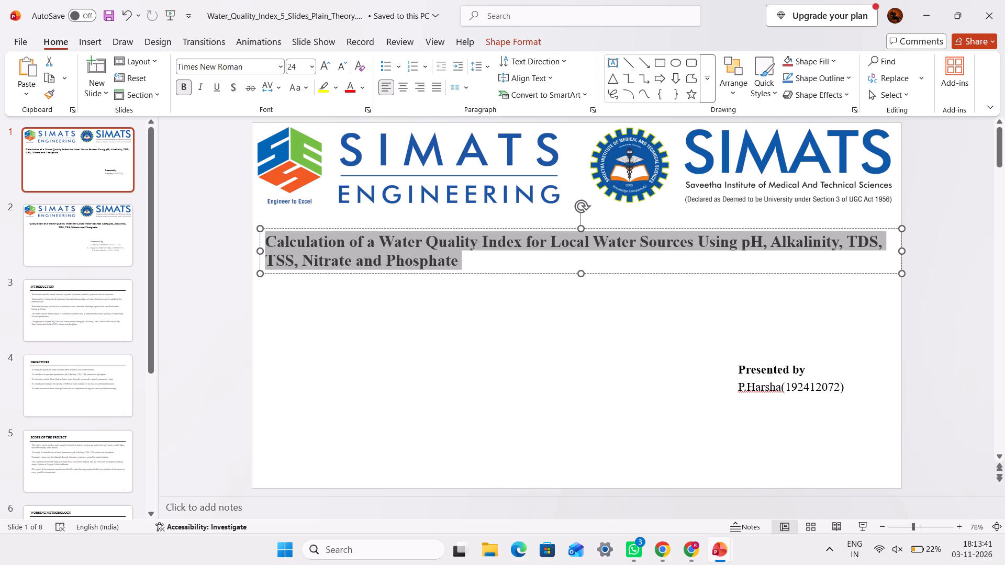
{"action": "left_click_drag", "start_coordinate": [462, 261], "coordinate": [464, 264]}
{"action": "left_click", "coordinate": [486, 70]}
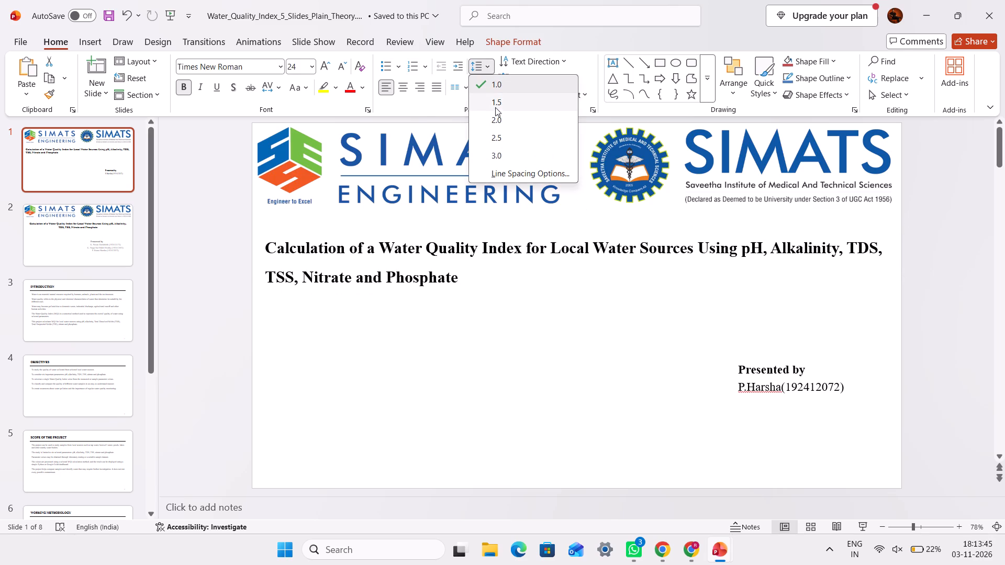
{"action": "left_click", "coordinate": [496, 106]}
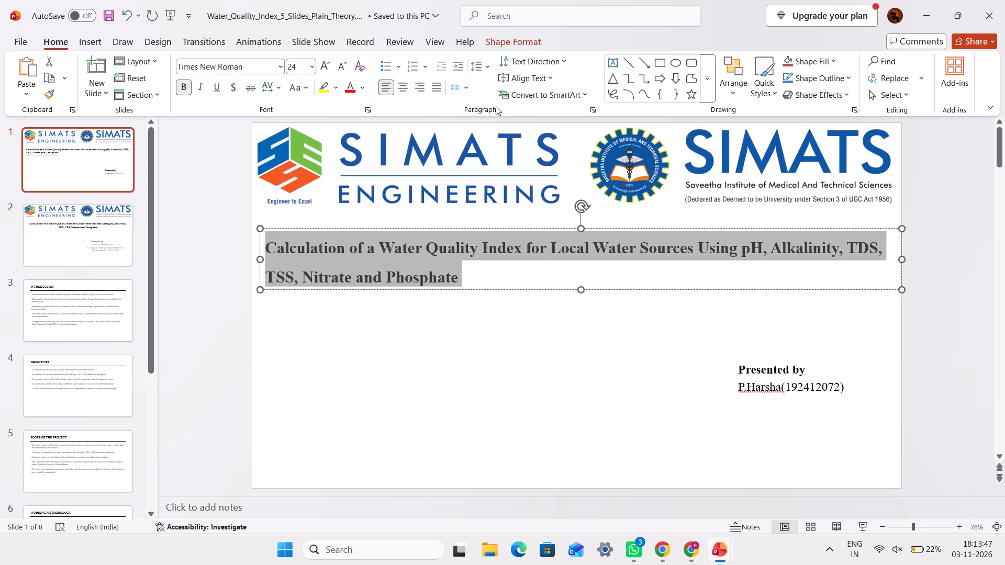
Cut the old title slide listing three presenters, slide 2, out of the deck.
{"action": "left_click", "coordinate": [521, 346]}
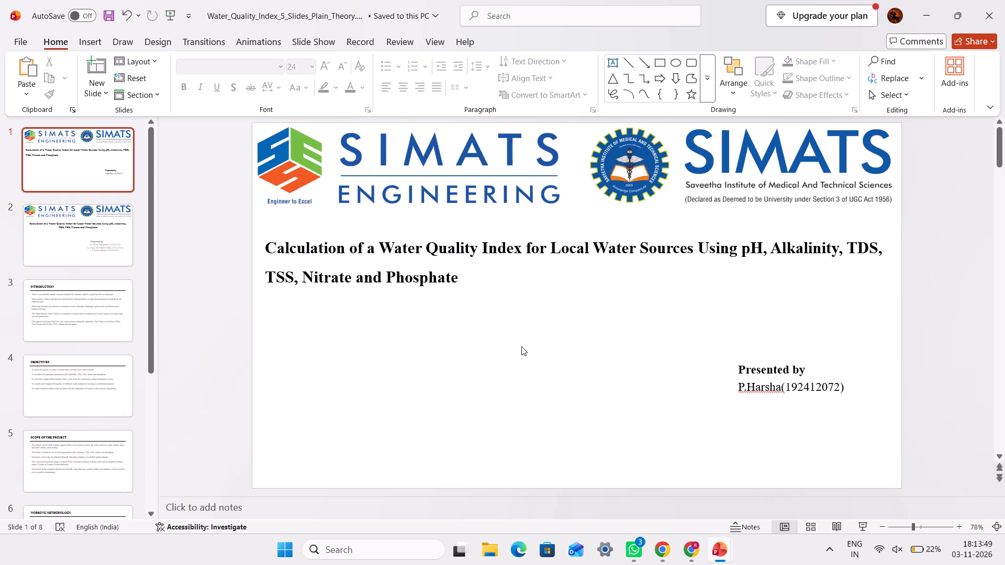
{"action": "right_click", "coordinate": [117, 244]}
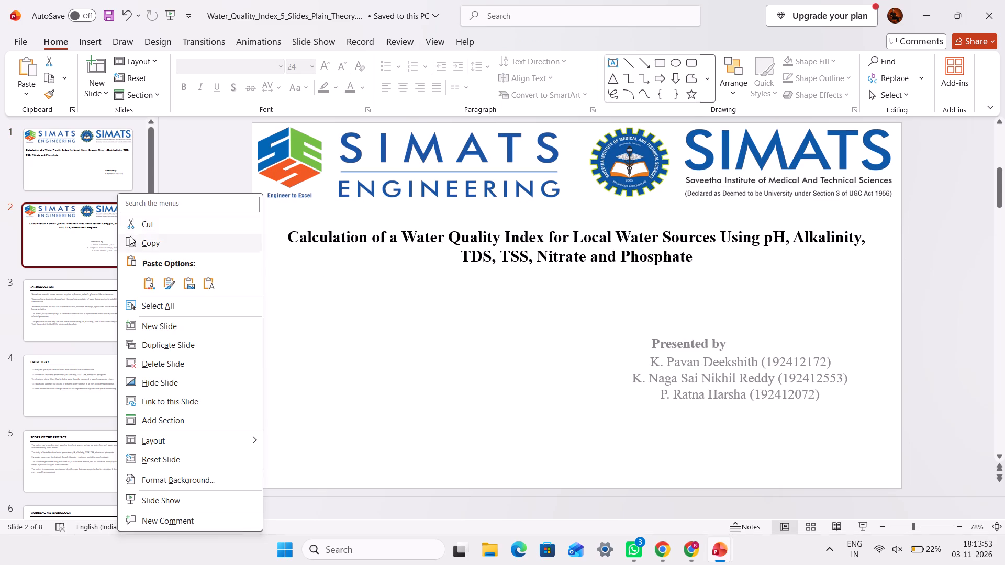
{"action": "left_click", "coordinate": [140, 226]}
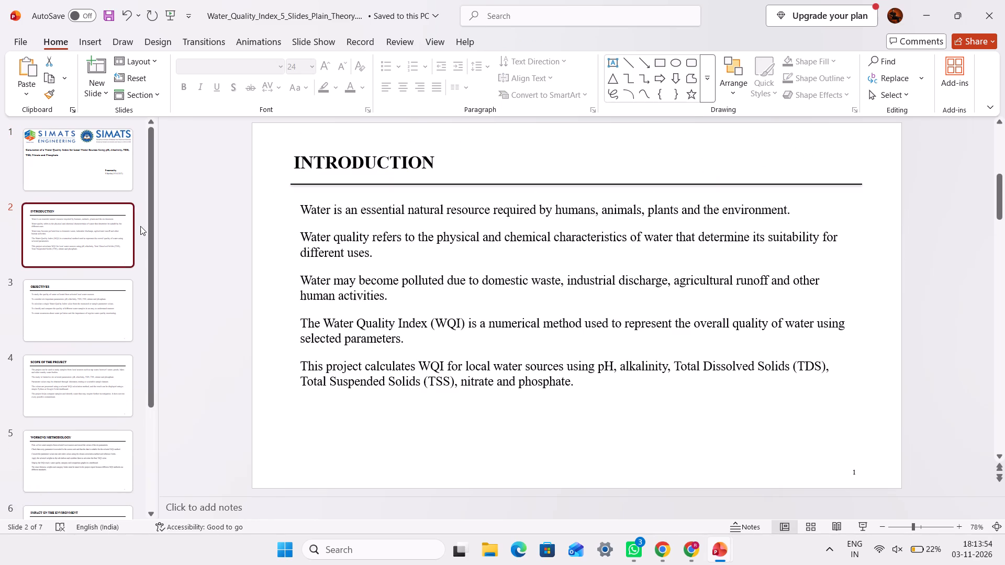
Copy the "Guided by" heading and name from the Transmission lines PPT title slide and paste them onto slide 1 of the Water Quality Index deck.
{"action": "left_click", "coordinate": [89, 166]}
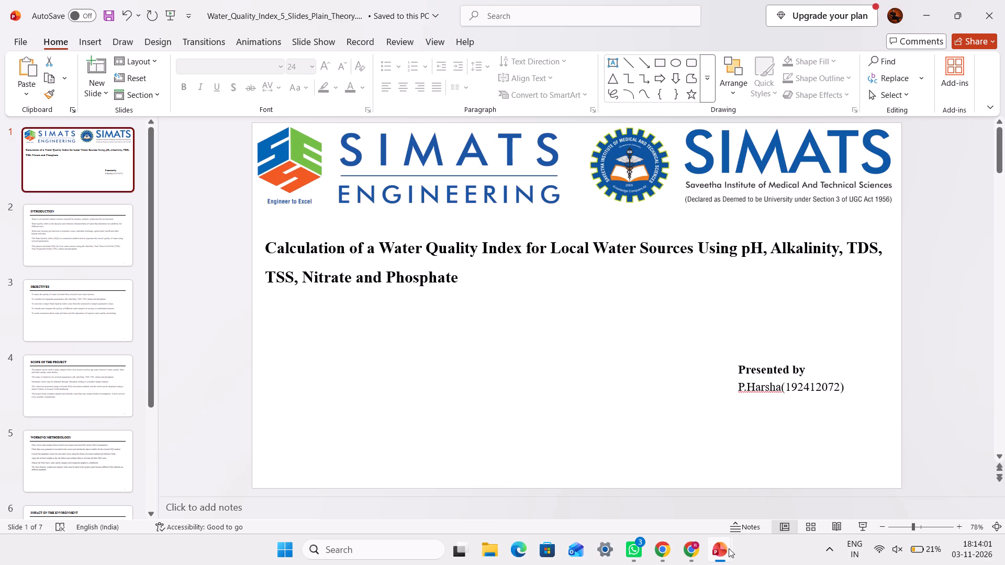
{"action": "left_click", "coordinate": [664, 487]}
{"action": "left_click", "coordinate": [795, 495]}
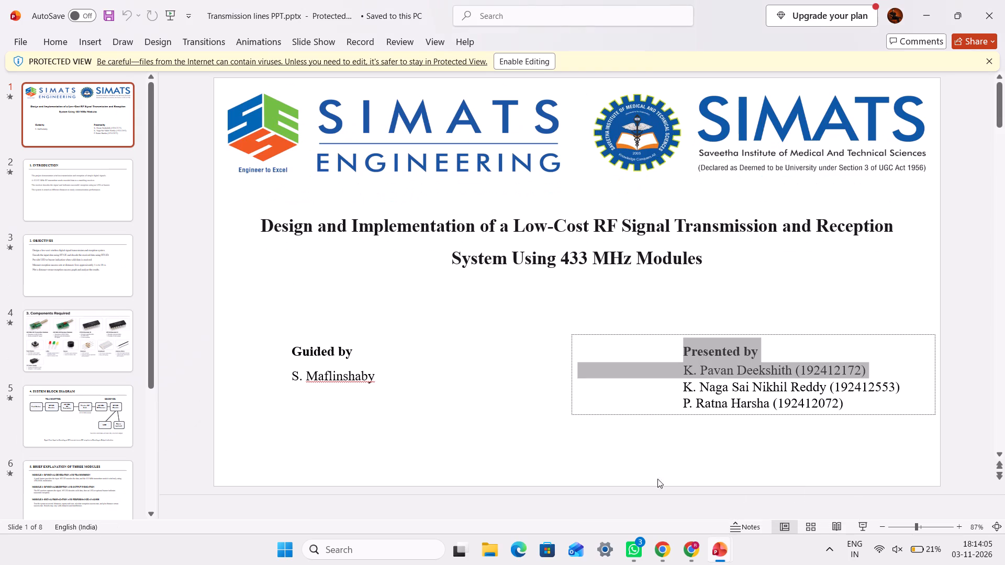
{"action": "left_click_drag", "start_coordinate": [294, 351], "coordinate": [360, 369]}
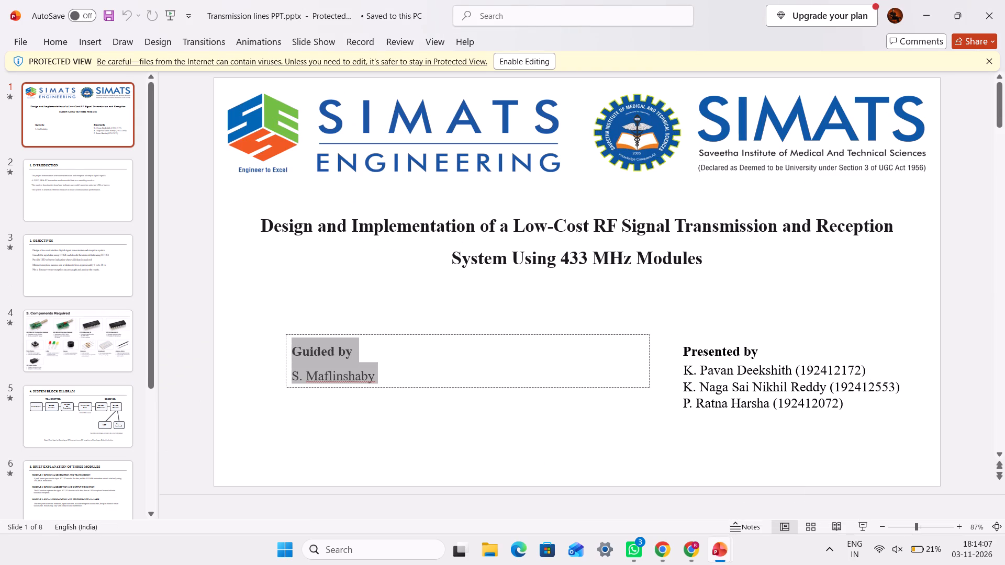
{"action": "left_click_drag", "start_coordinate": [360, 369], "coordinate": [376, 380]}
{"action": "key", "text": "ctrl+c"}
{"action": "left_click", "coordinate": [678, 512]}
{"action": "left_click", "coordinate": [361, 354]}
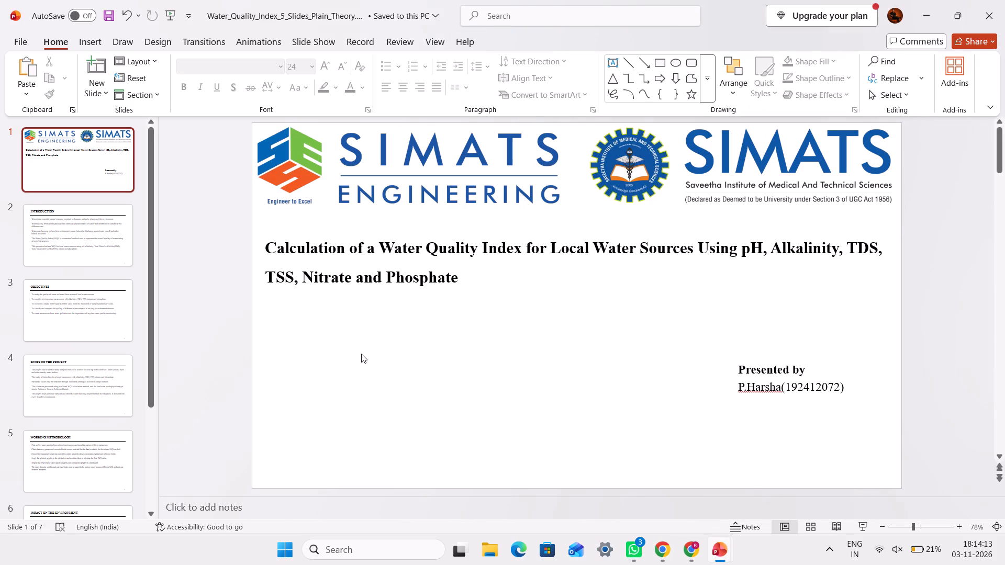
{"action": "key", "text": "ctrl+v"}
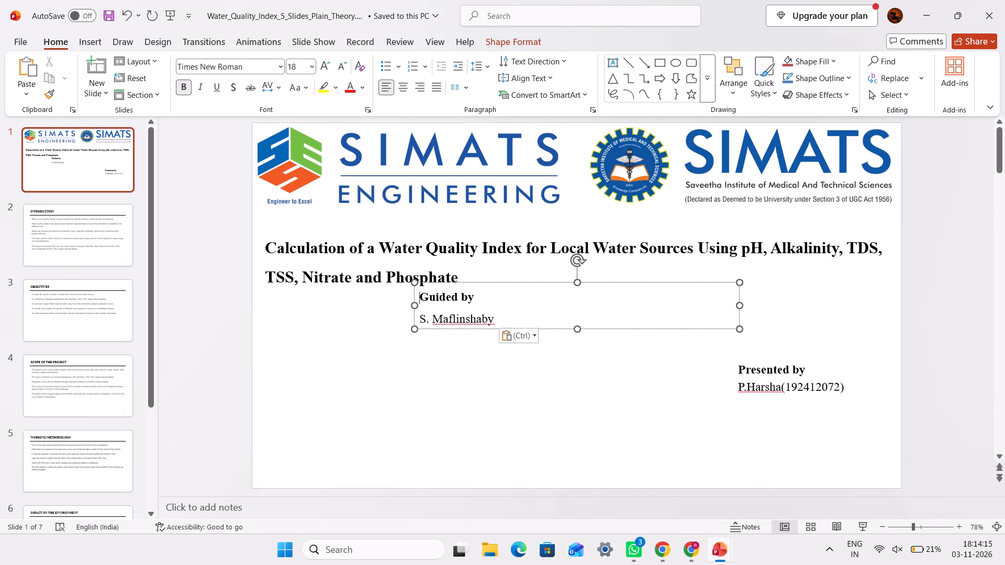
Move the pasted "Guided by" box to the lower left part of slide 1, level with the "Presented by" heading.
{"action": "left_click_drag", "start_coordinate": [526, 281], "coordinate": [449, 346]}
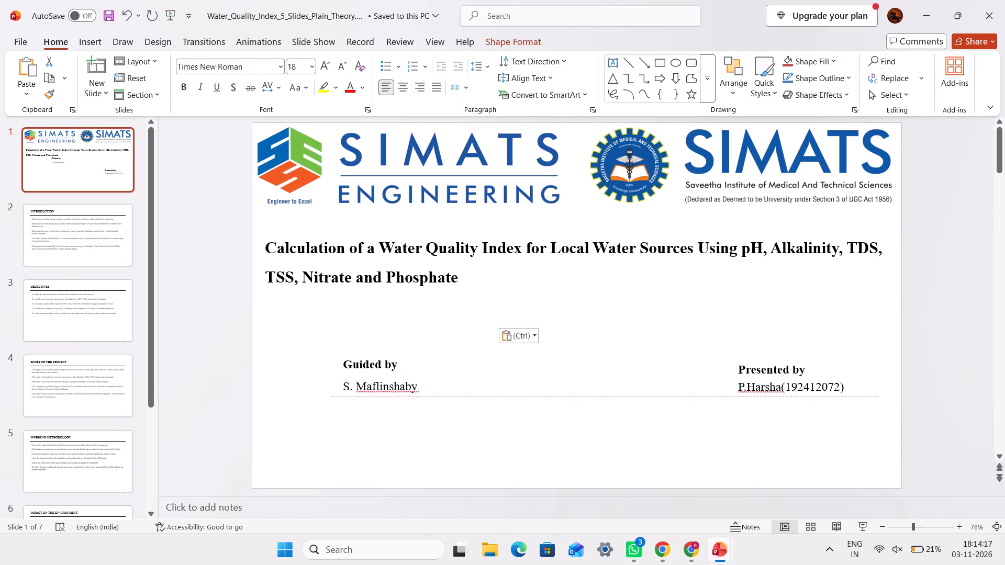
{"action": "left_click_drag", "start_coordinate": [449, 346], "coordinate": [415, 360]}
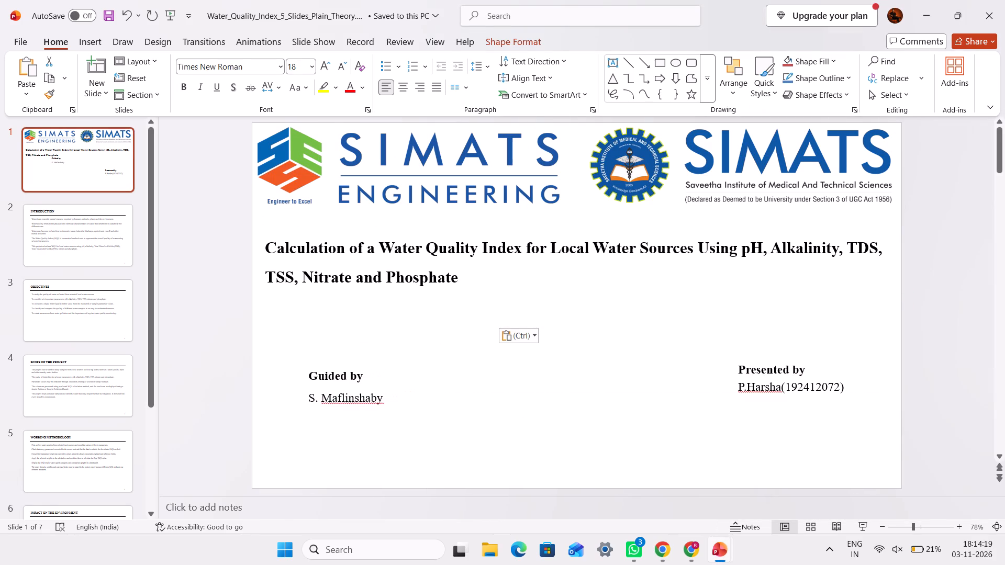
{"action": "left_click_drag", "start_coordinate": [415, 360], "coordinate": [417, 353]}
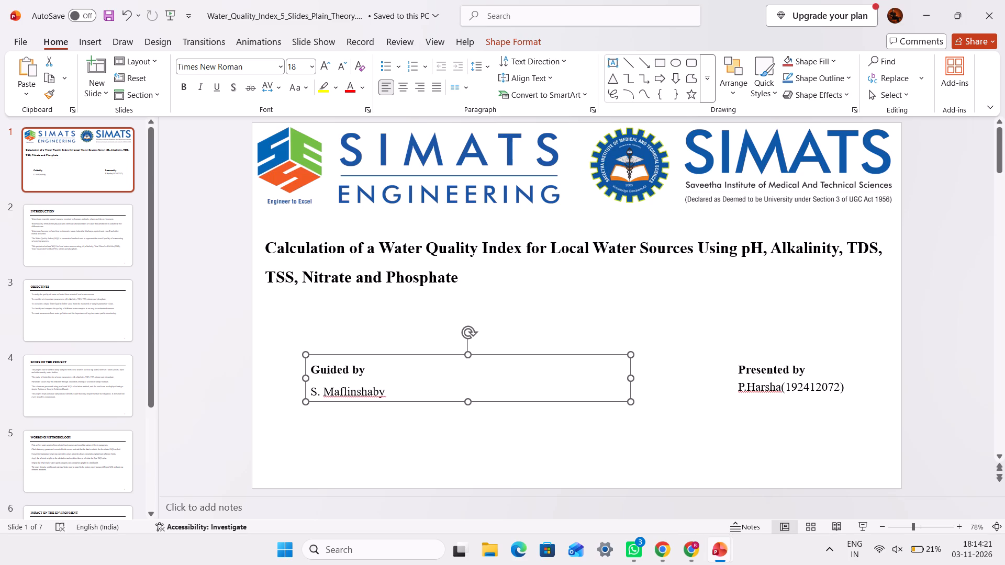
Replace the name under "Guided by" with the EVS course teacher's initial and name, checking it against the Google Classroom course page.
{"action": "left_click", "coordinate": [391, 388]}
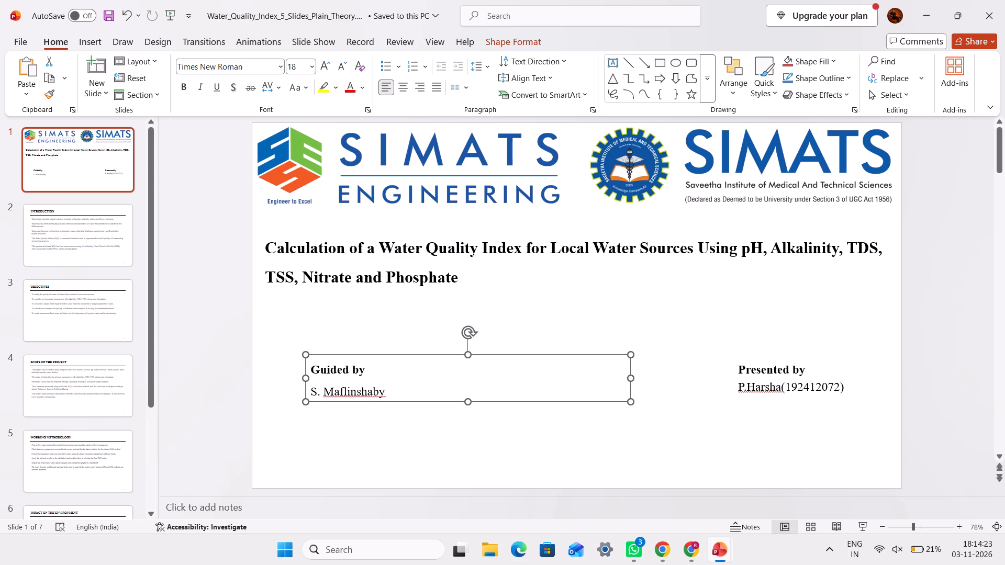
{"action": "left_click", "coordinate": [384, 392]}
{"action": "key", "text": "BackSpace"}
{"action": "key", "text": "BackSpace"}
{"action": "key", "text": "BackSpace"}
{"action": "key", "text": "BackSpace"}
{"action": "key", "text": "BackSpace"}
{"action": "key", "text": "BackSpace"}
{"action": "key", "text": "BackSpace"}
{"action": "key", "text": "BackSpace"}
{"action": "key", "text": "BackSpace"}
{"action": "key", "text": "BackSpace"}
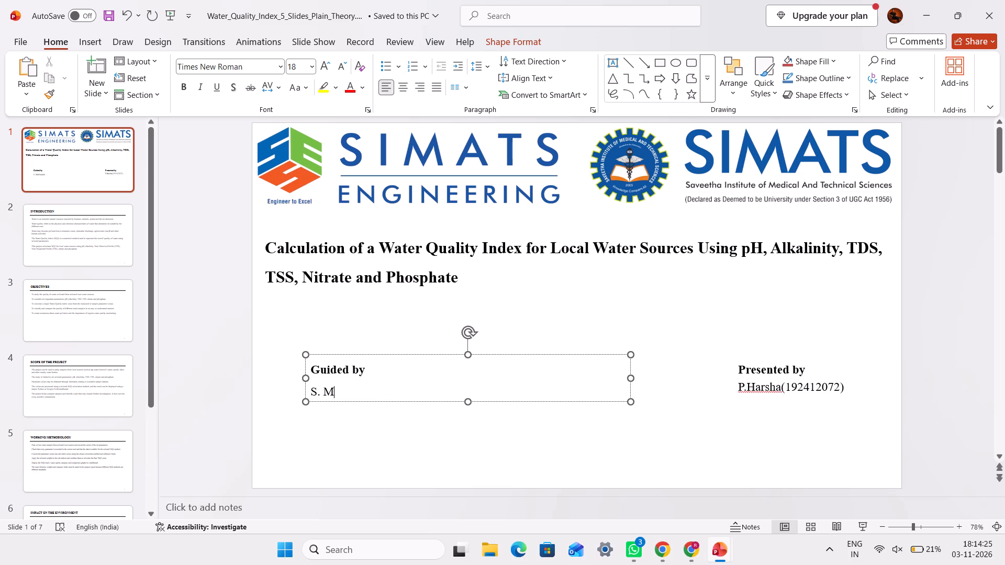
{"action": "key", "text": "BackSpace"}
{"action": "key", "text": "BackSpace"}
{"action": "key", "text": "BackSpace"}
{"action": "key", "text": "BackSpace"}
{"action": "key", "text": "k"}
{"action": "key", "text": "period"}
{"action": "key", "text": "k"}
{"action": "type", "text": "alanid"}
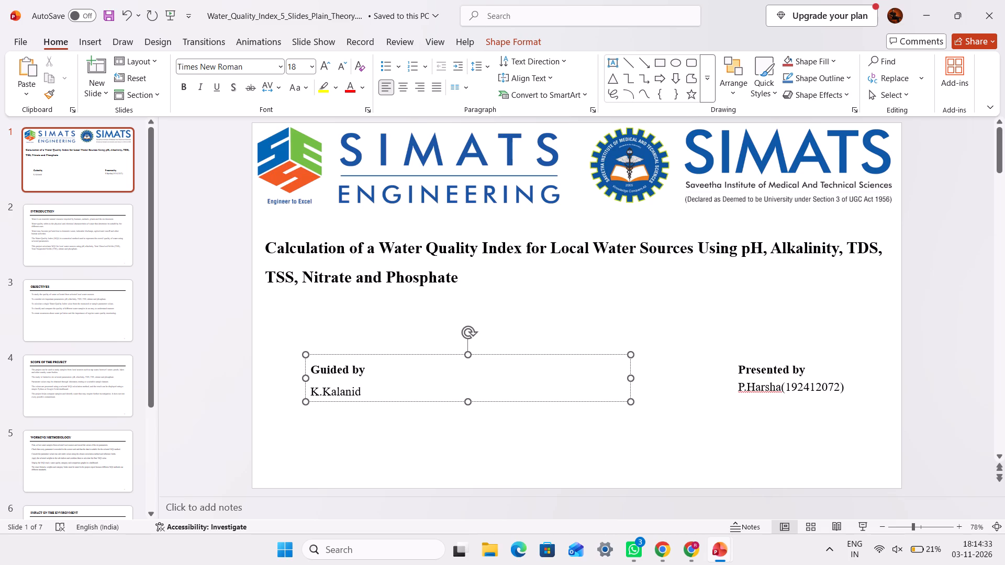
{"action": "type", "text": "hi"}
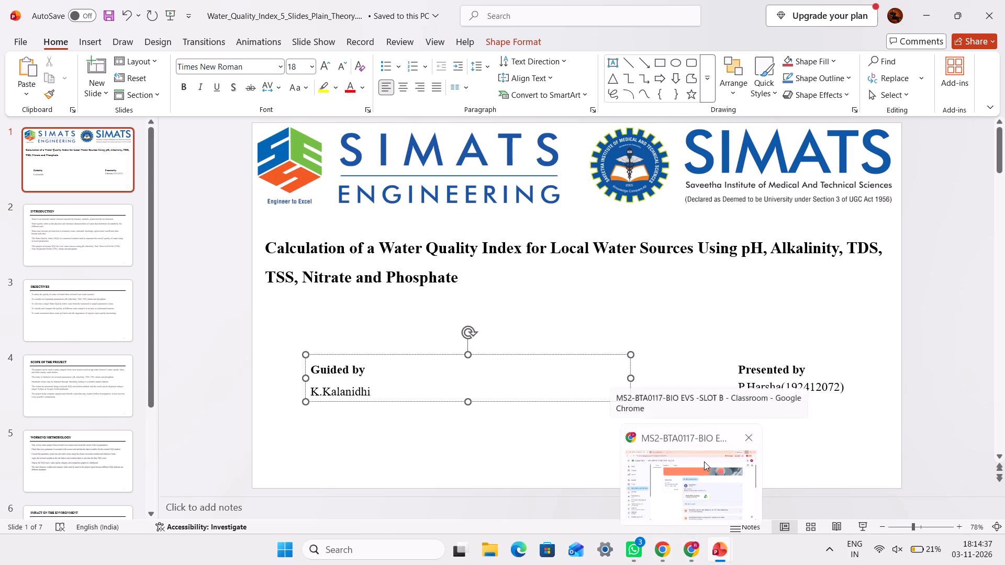
{"action": "left_click", "coordinate": [704, 461]}
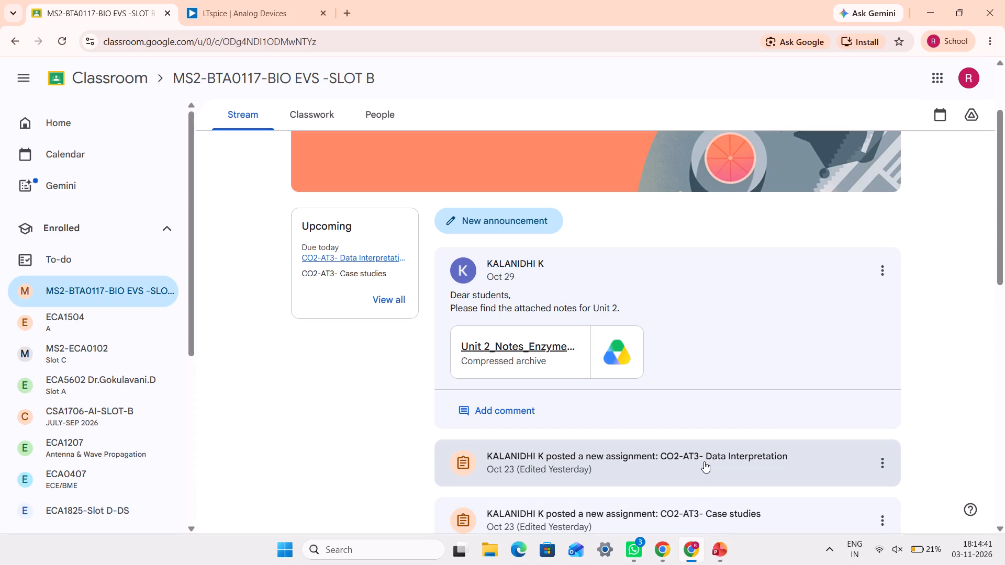
{"action": "left_click", "coordinate": [723, 555]}
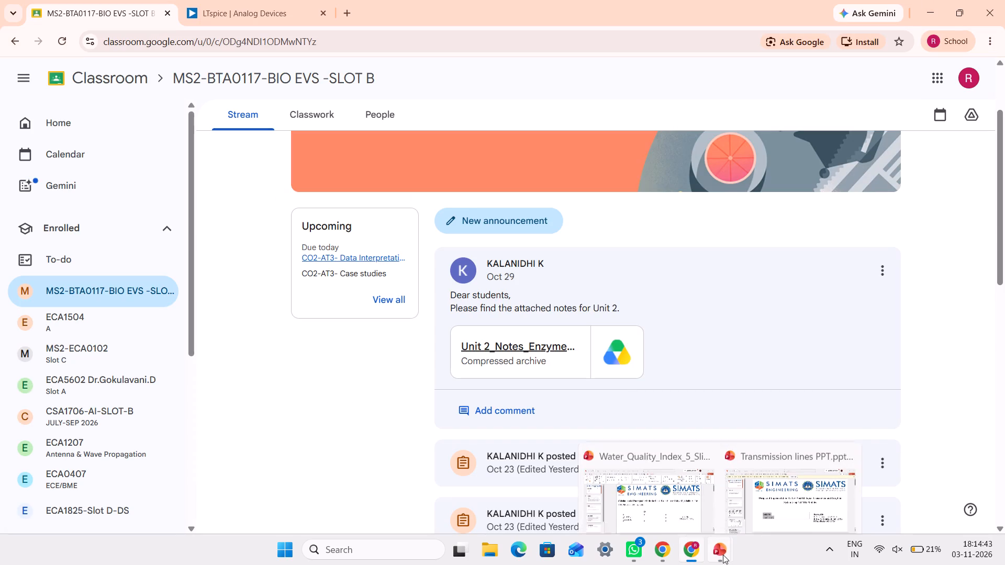
{"action": "left_click", "coordinate": [670, 511]}
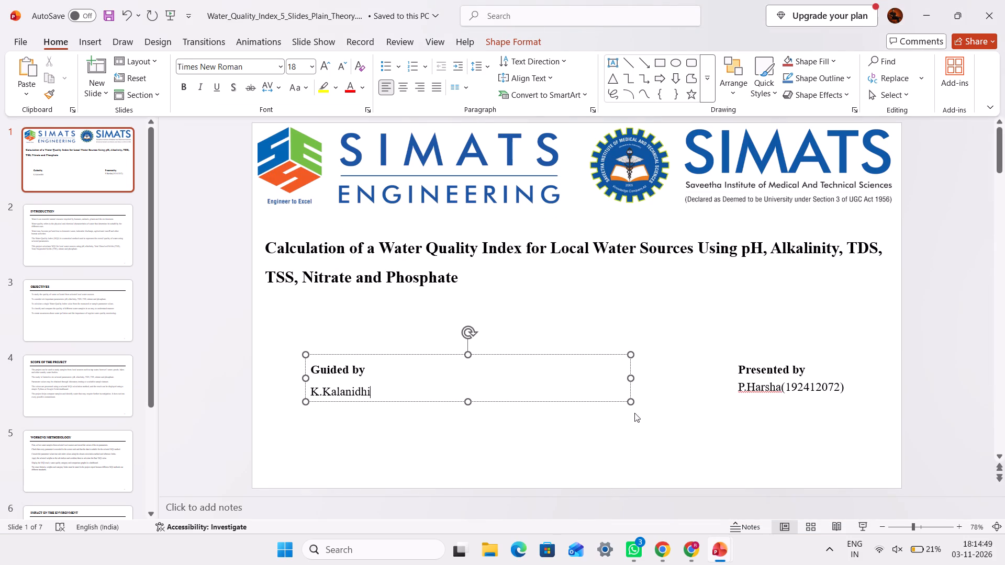
Narrow the "Guided by" box from its right side so it closely fits the guide's name.
{"action": "left_click_drag", "start_coordinate": [628, 378], "coordinate": [400, 401]}
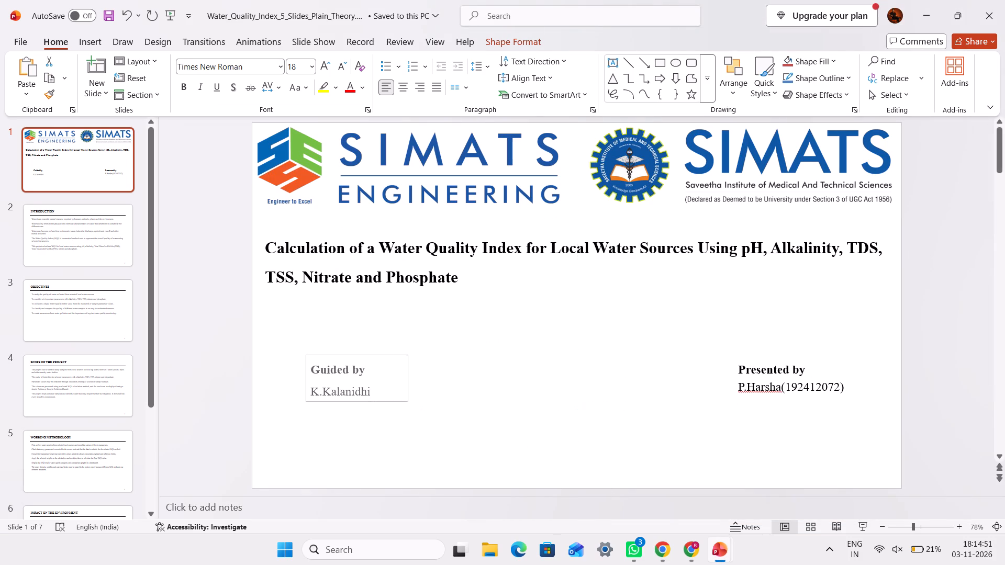
{"action": "left_click_drag", "start_coordinate": [400, 401], "coordinate": [385, 398]}
{"action": "left_click", "coordinate": [517, 403]}
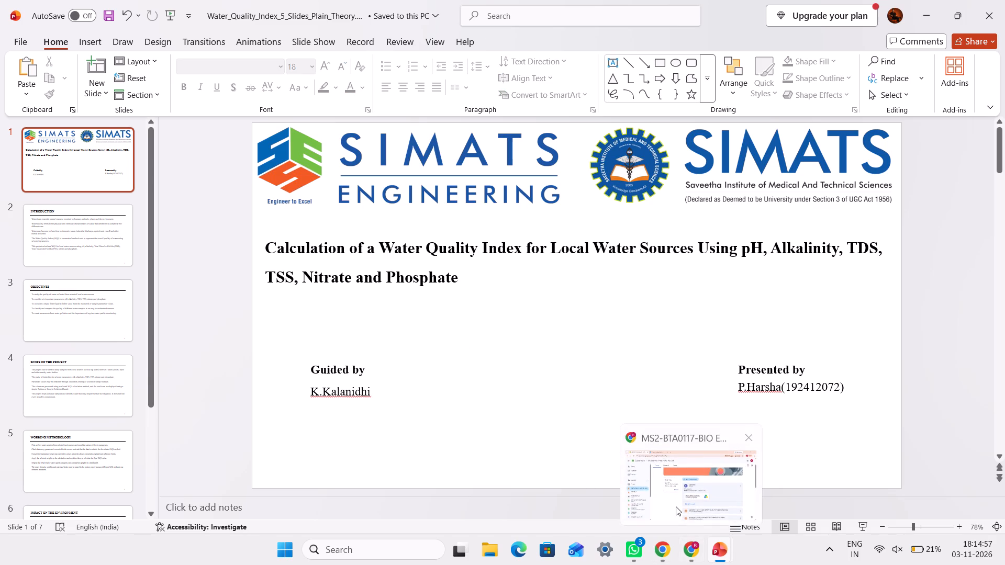
Copy "BTA0117-BIO EVS" from the Google Classroom course banner and paste it beneath the title on slide 1 of the Water Quality Index deck.
{"action": "left_click", "coordinate": [676, 506]}
{"action": "scroll", "coordinate": [539, 304], "scroll_direction": "up", "scroll_amount": 2}
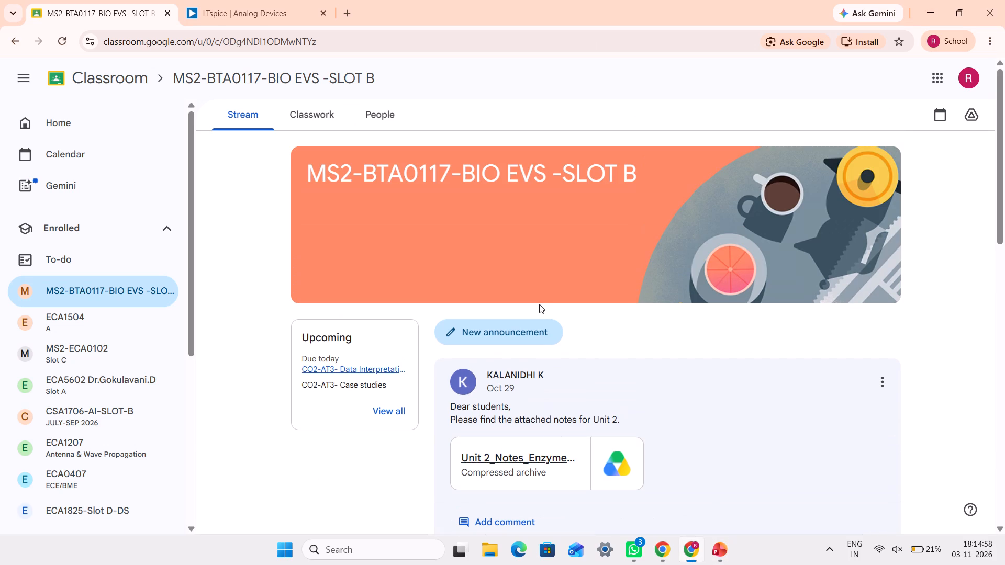
{"action": "left_click_drag", "start_coordinate": [314, 172], "coordinate": [530, 176]}
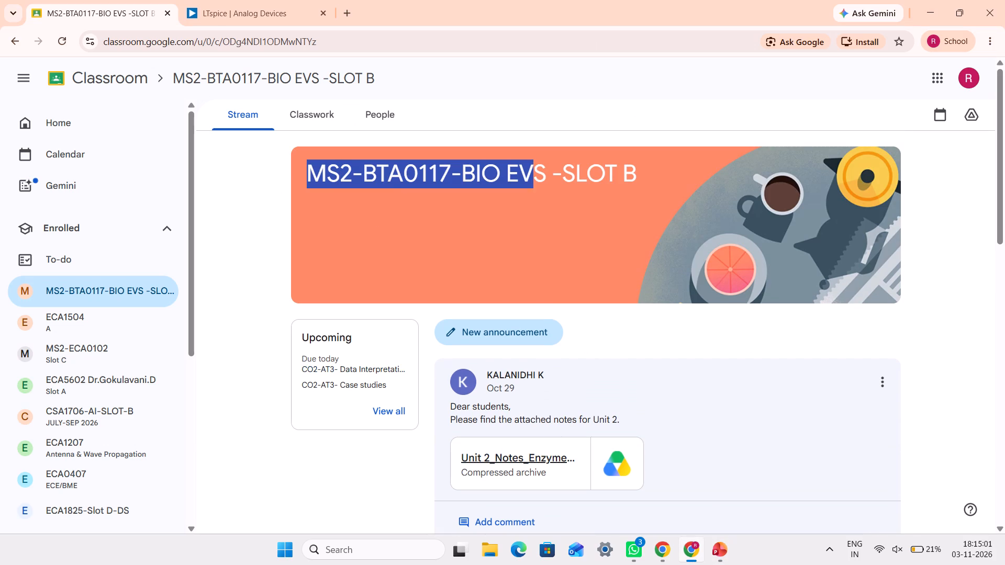
{"action": "left_click_drag", "start_coordinate": [530, 176], "coordinate": [523, 186]}
{"action": "left_click_drag", "start_coordinate": [523, 186], "coordinate": [450, 180]}
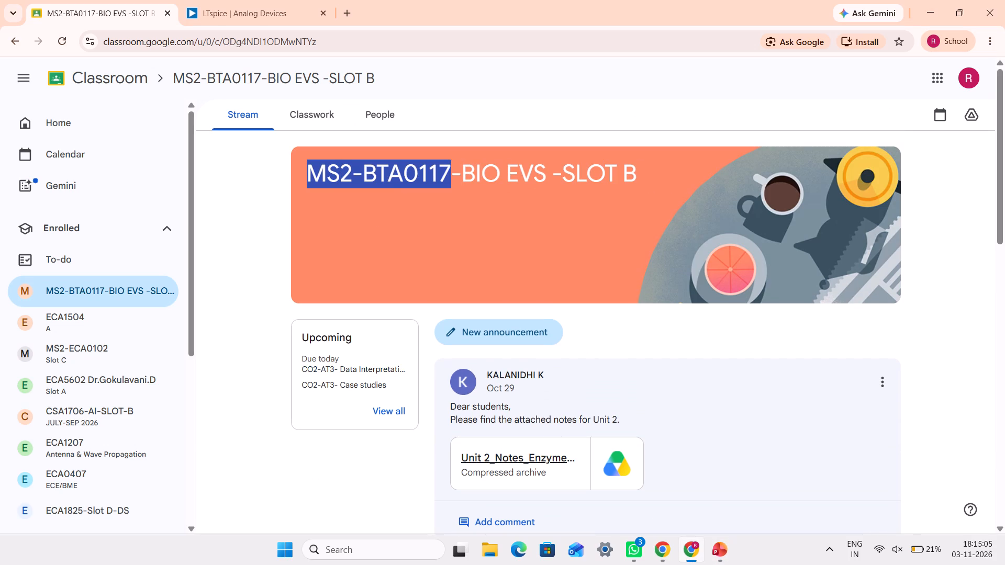
{"action": "left_click_drag", "start_coordinate": [450, 180], "coordinate": [417, 187]}
{"action": "left_click", "coordinate": [411, 212]}
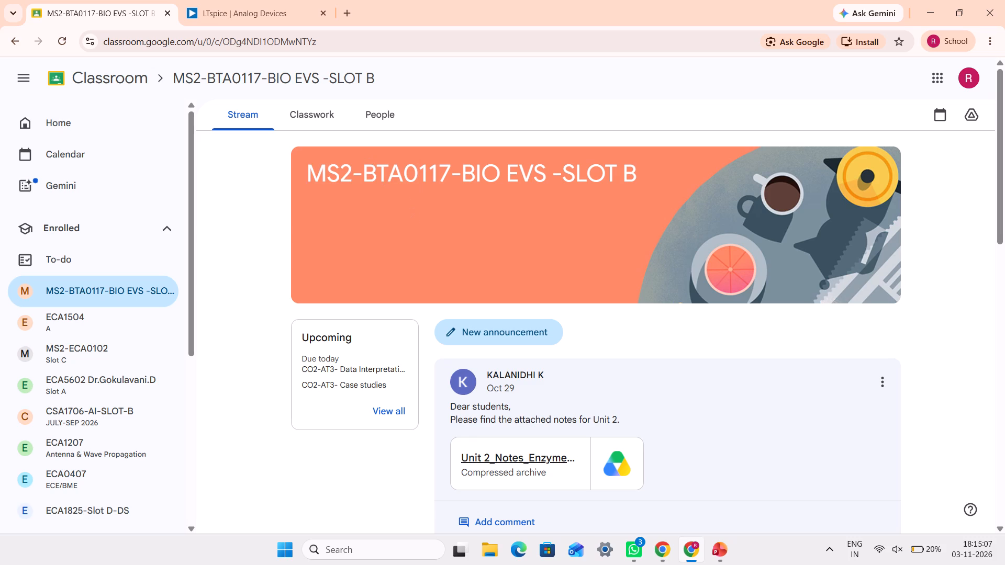
{"action": "left_click_drag", "start_coordinate": [367, 175], "coordinate": [417, 172]}
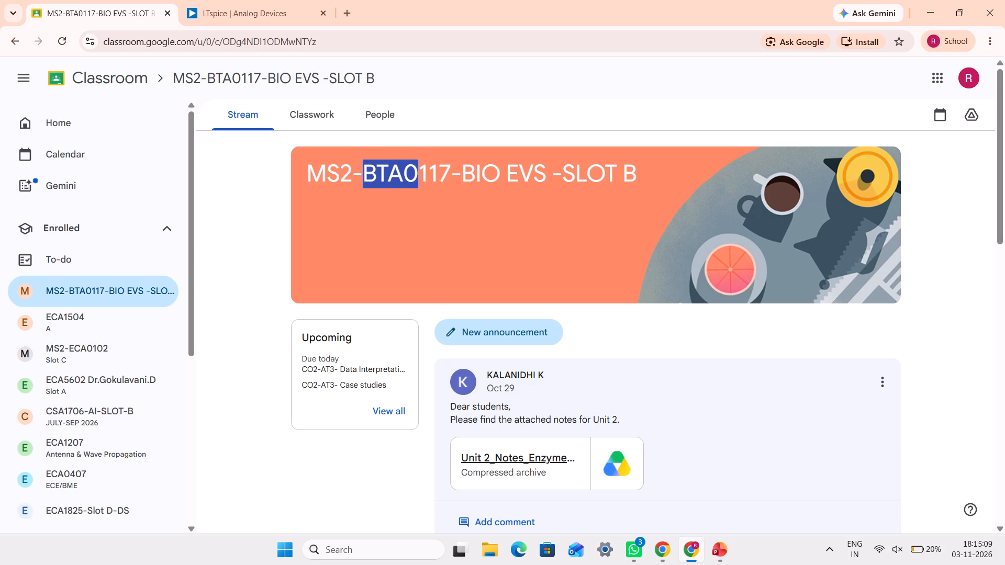
{"action": "left_click_drag", "start_coordinate": [417, 172], "coordinate": [530, 172]}
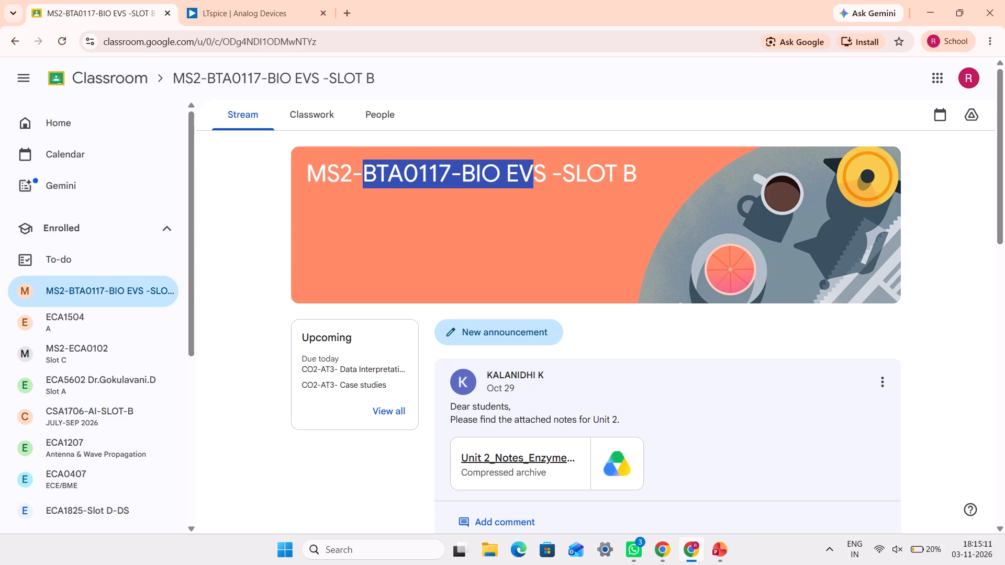
{"action": "left_click_drag", "start_coordinate": [530, 172], "coordinate": [541, 174]}
{"action": "key", "text": "ctrl+c"}
{"action": "left_click", "coordinate": [723, 547]}
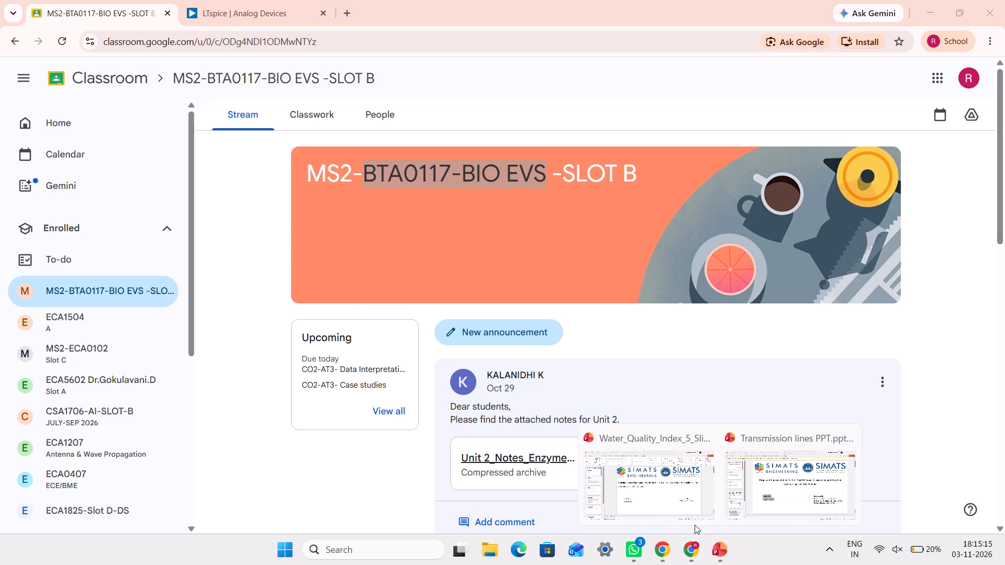
{"action": "left_click", "coordinate": [671, 499]}
{"action": "left_click", "coordinate": [489, 317]}
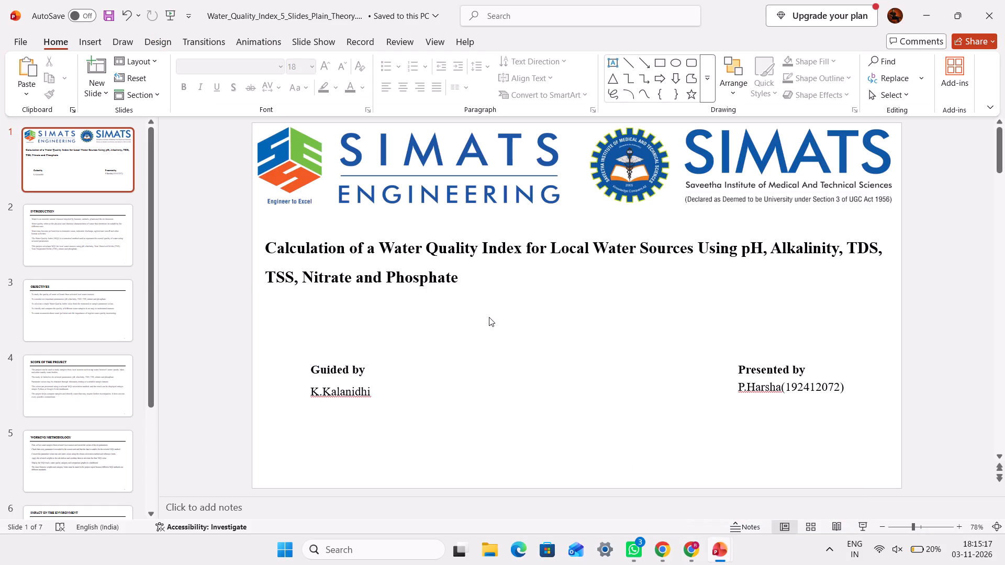
{"action": "key", "text": "ctrl+v"}
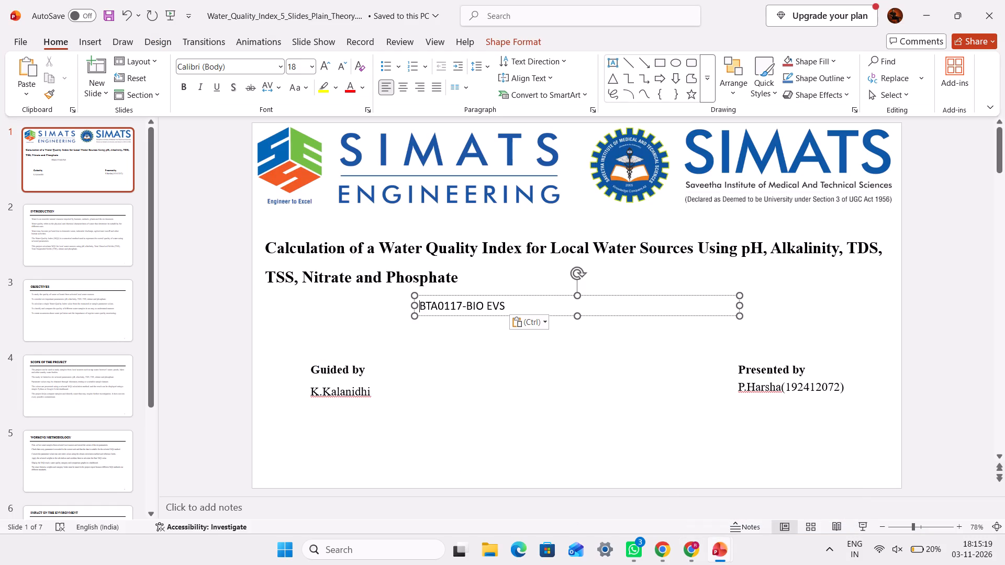
Shift the pasted BTA0117-BIO EVS text box slightly to the right beneath the title.
{"action": "left_click_drag", "start_coordinate": [419, 307], "coordinate": [460, 310]}
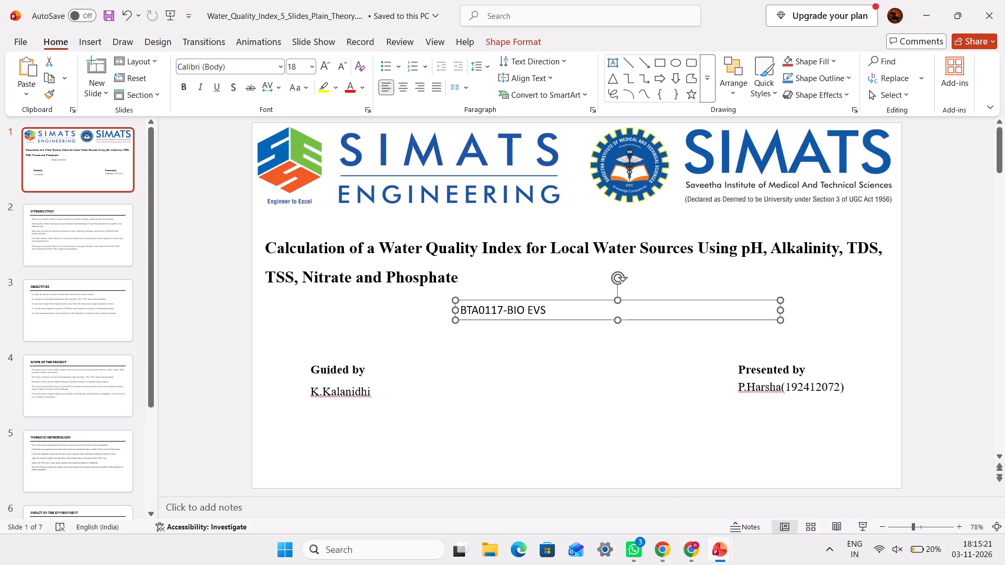
{"action": "left_click_drag", "start_coordinate": [464, 310], "coordinate": [481, 311]}
{"action": "left_click_drag", "start_coordinate": [483, 327], "coordinate": [473, 315]}
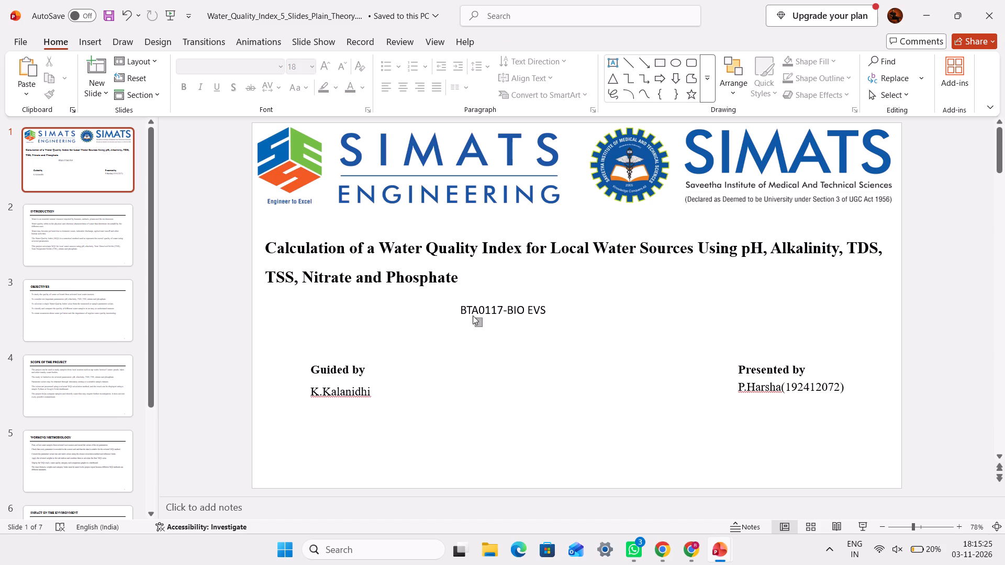
{"action": "left_click_drag", "start_coordinate": [473, 315], "coordinate": [486, 318]}
{"action": "left_click", "coordinate": [486, 318]}
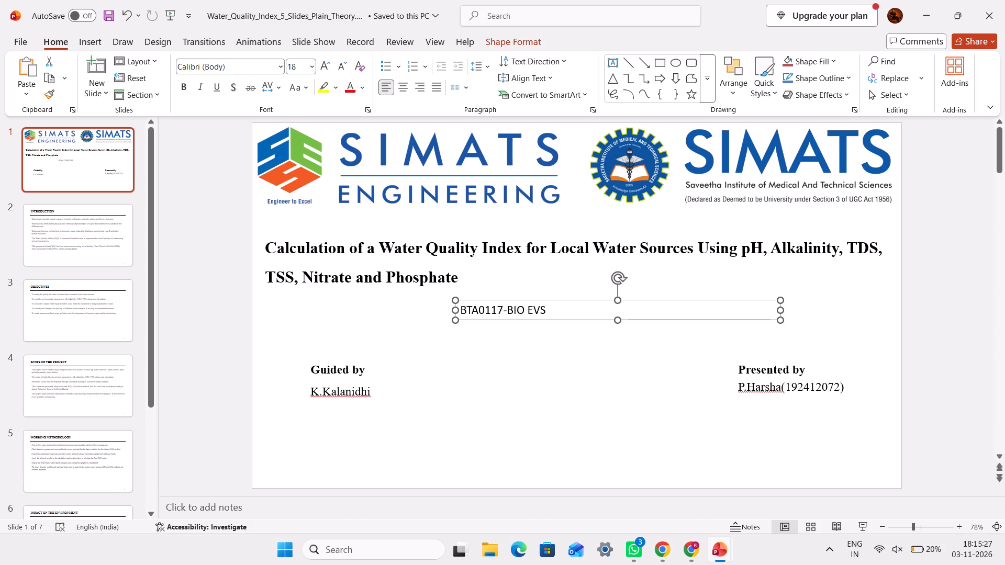
Format the BTA0117-BIO EVS line as bold Times New Roman, size 20.
{"action": "left_click_drag", "start_coordinate": [463, 311], "coordinate": [560, 315]}
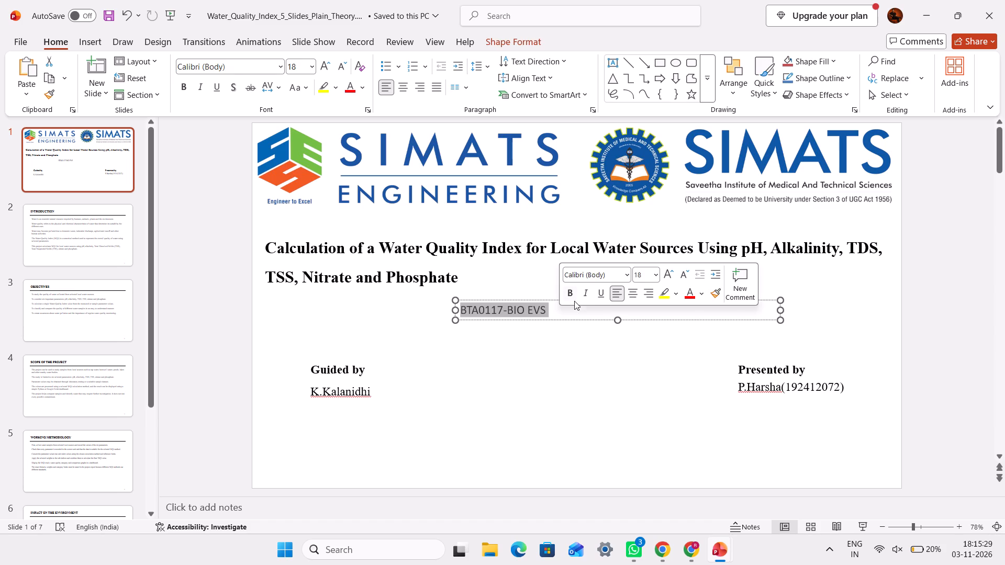
{"action": "left_click", "coordinate": [571, 297]}
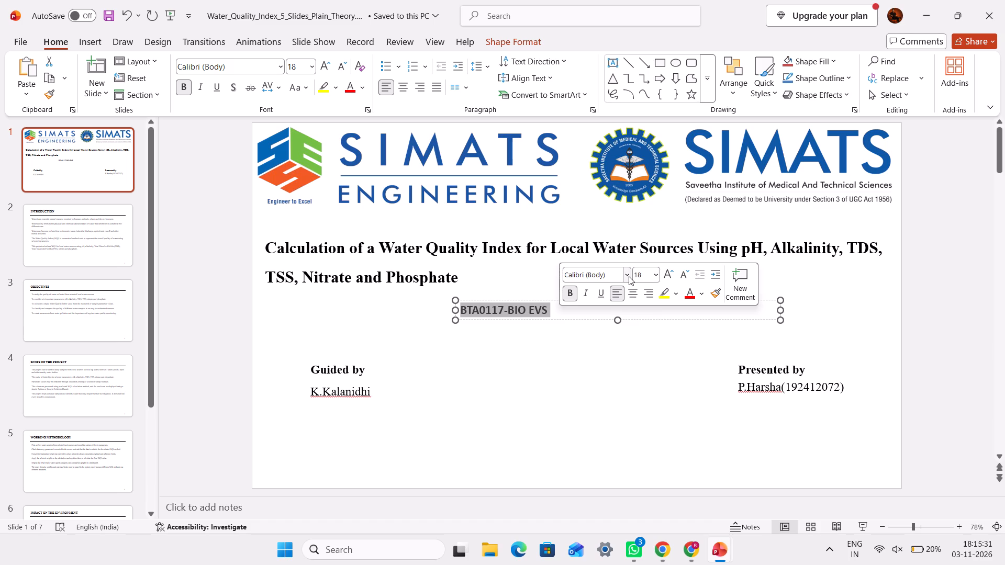
{"action": "left_click", "coordinate": [629, 276]}
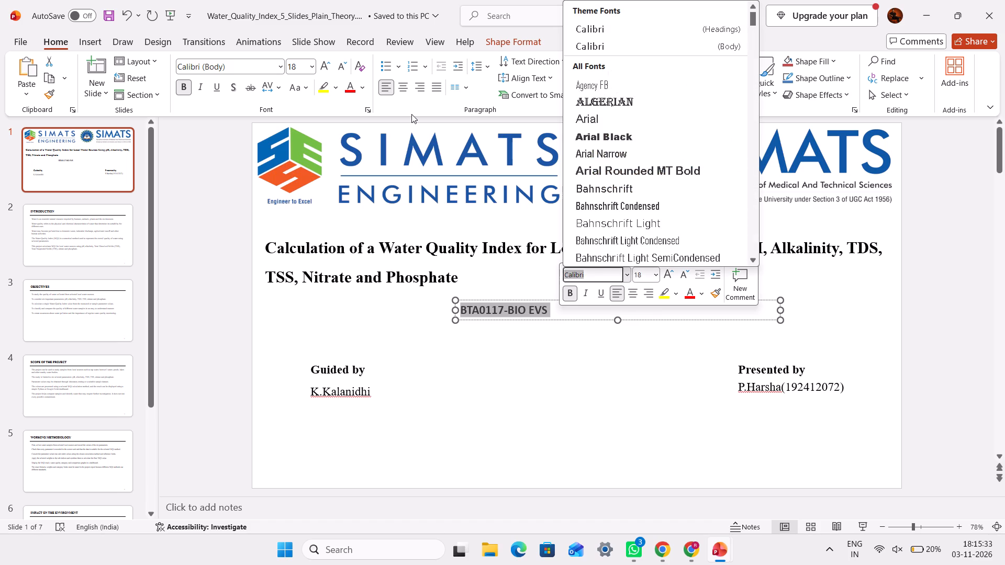
{"action": "left_click", "coordinate": [280, 67]}
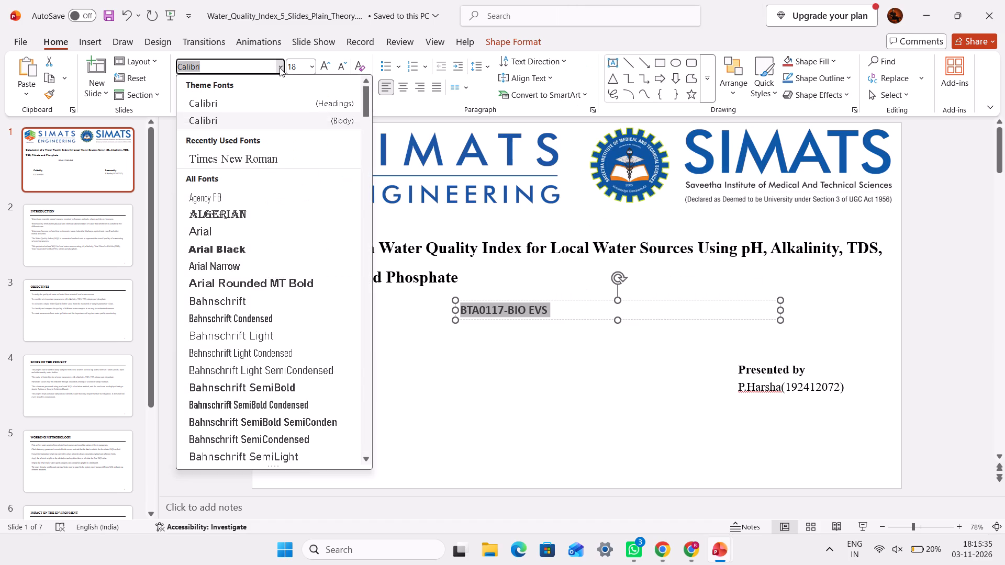
{"action": "key", "text": "BackSpace"}
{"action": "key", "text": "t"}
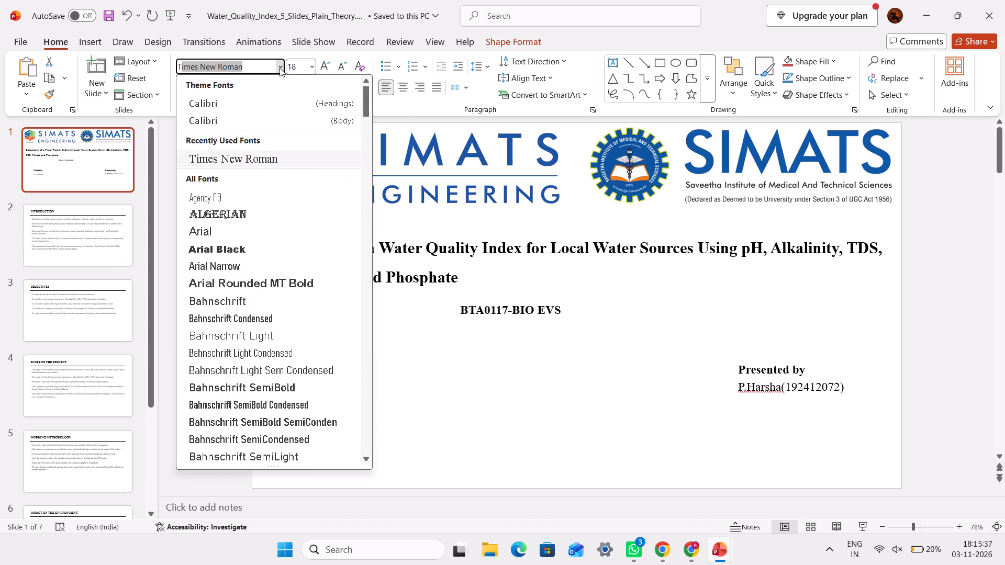
{"action": "key", "text": "Return"}
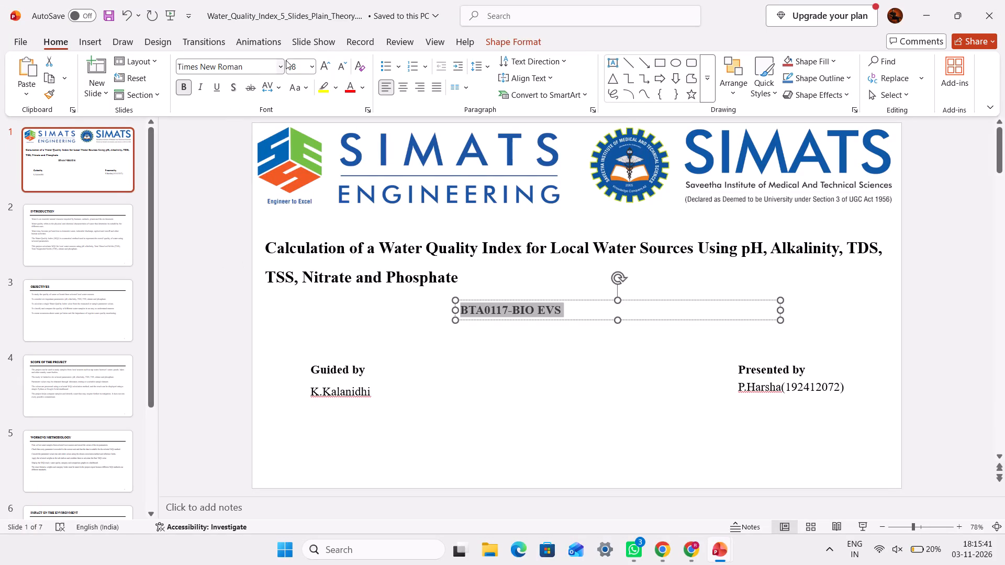
{"action": "left_click", "coordinate": [311, 64]}
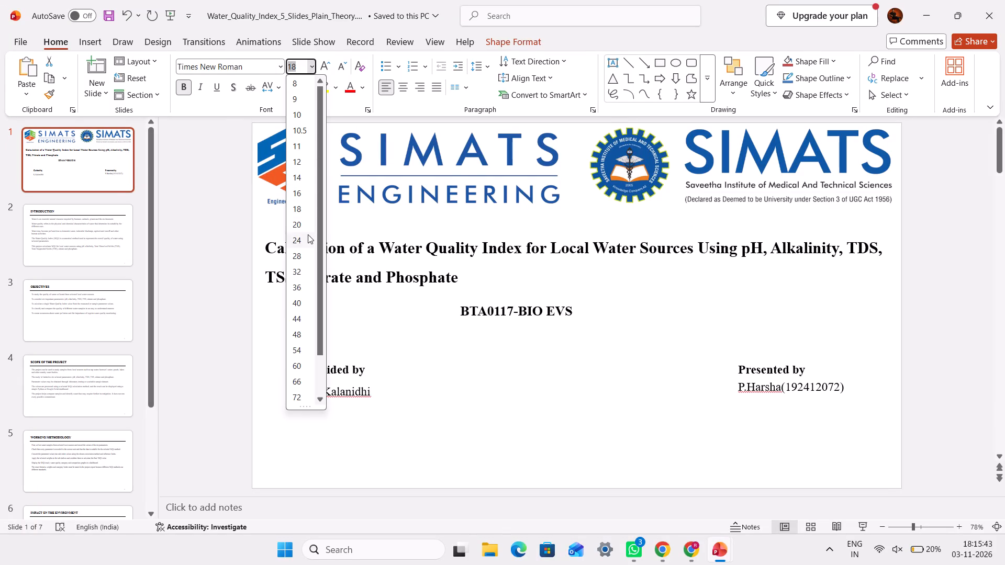
{"action": "left_click", "coordinate": [307, 225]}
{"action": "left_click", "coordinate": [582, 425]}
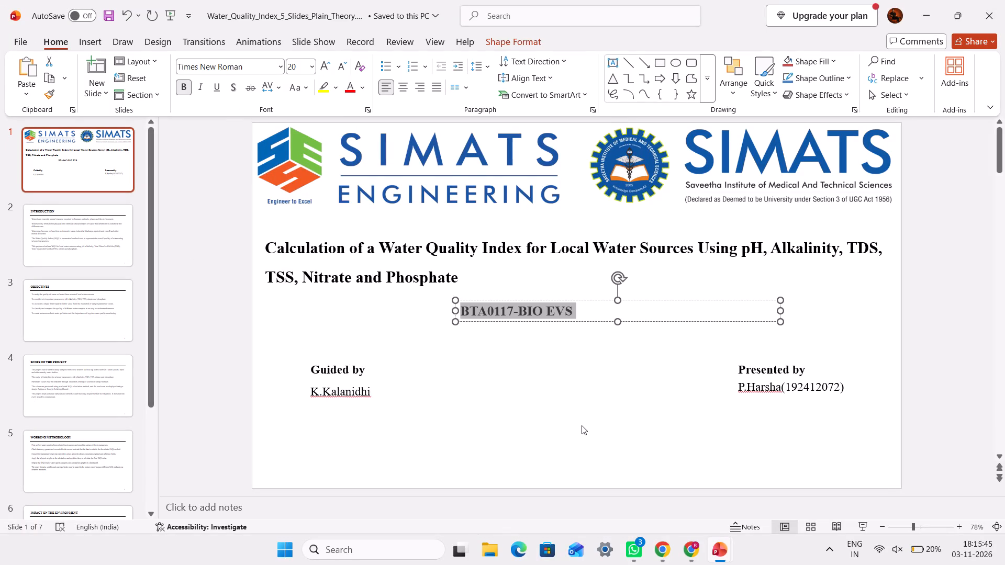
Replace "BIO EVS" with "Biology" after "BTA0117-" in the course line on slide 1.
{"action": "left_click", "coordinate": [570, 311]}
{"action": "key", "text": "BackSpace"}
{"action": "key", "text": "BackSpace"}
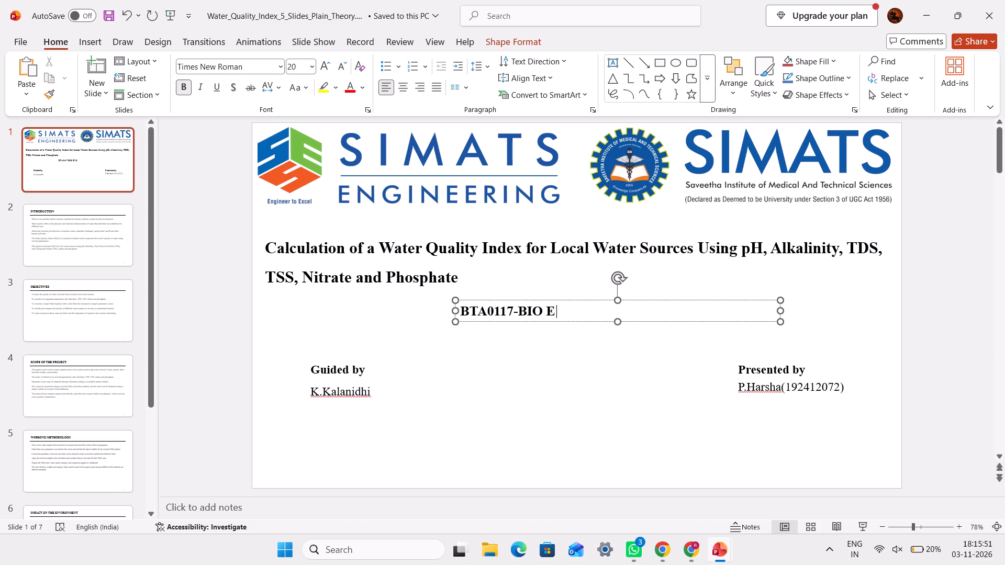
{"action": "key", "text": "BackSpace"}
{"action": "key", "text": "BackSpace"}
{"action": "key", "text": "BackSpace"}
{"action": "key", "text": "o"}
{"action": "key", "text": "BackSpace"}
{"action": "key", "text": "BackSpace"}
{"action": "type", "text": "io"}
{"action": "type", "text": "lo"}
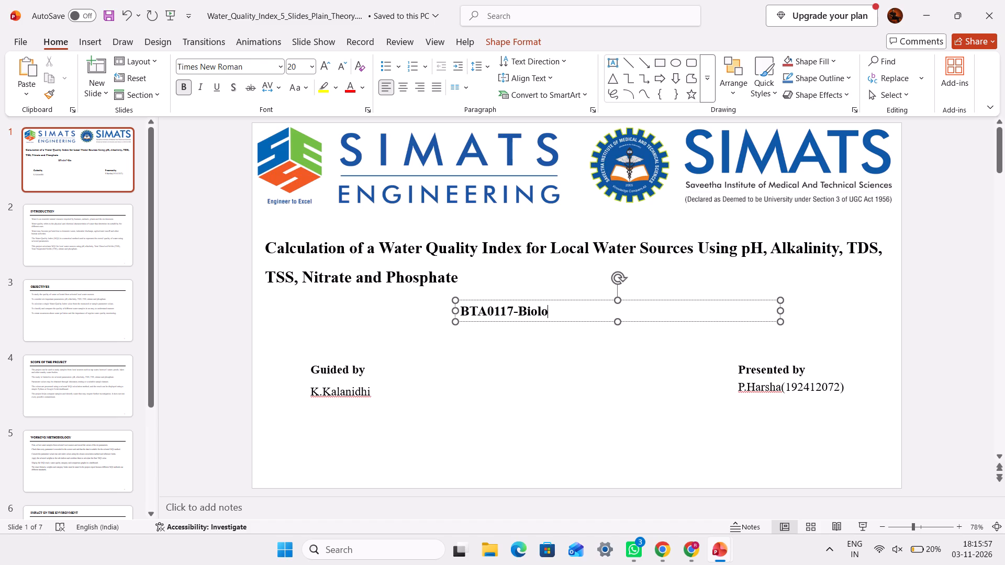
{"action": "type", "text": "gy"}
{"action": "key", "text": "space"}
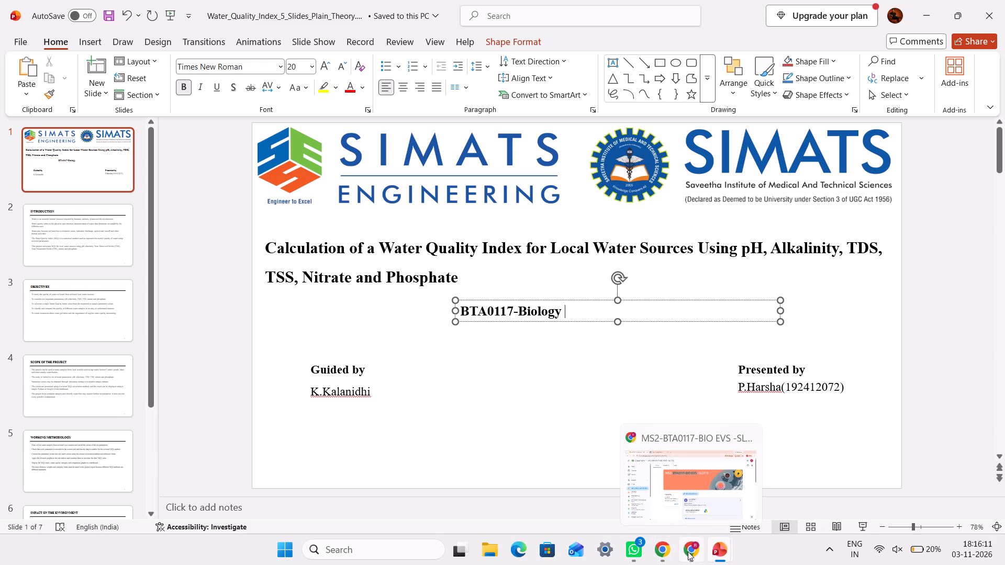
{"action": "left_click", "coordinate": [660, 495]}
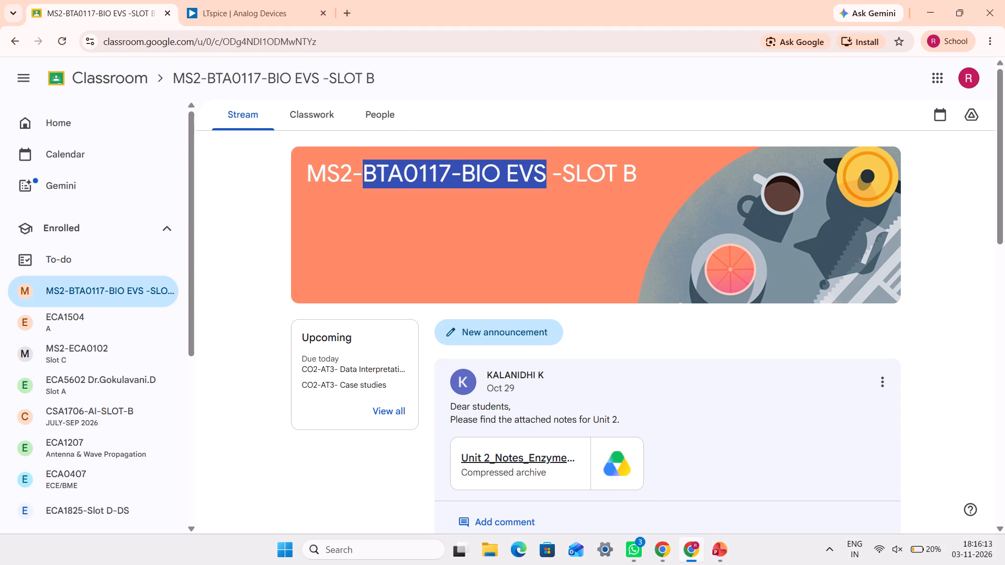
{"action": "scroll", "coordinate": [574, 419], "scroll_direction": "down", "scroll_amount": 1}
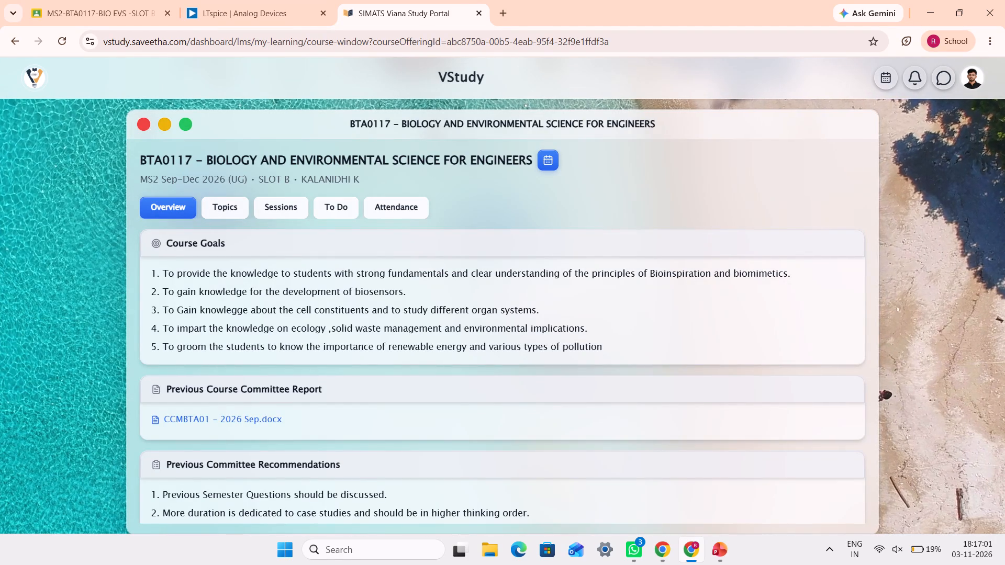
{"action": "left_click_drag", "start_coordinate": [140, 156], "coordinate": [199, 160]}
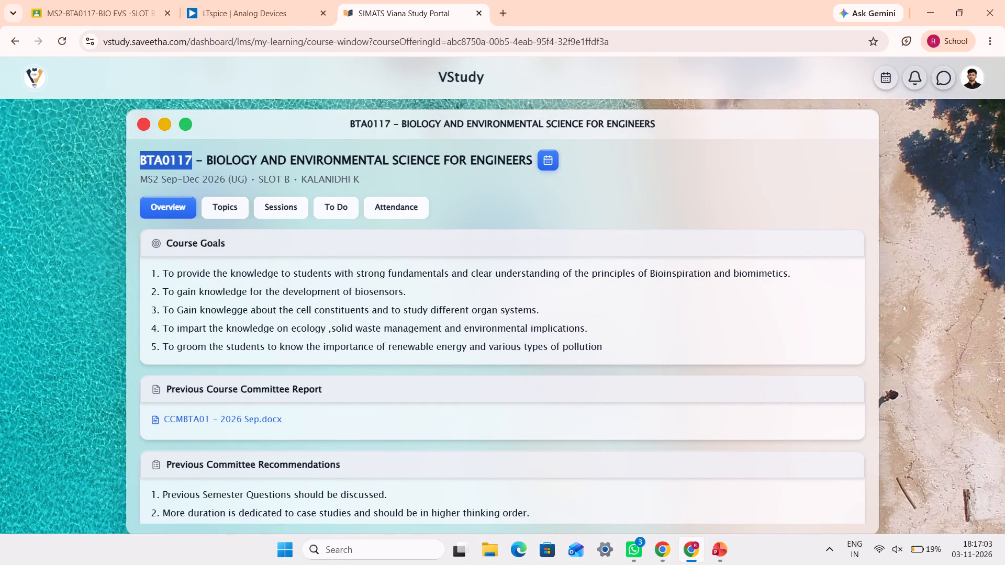
{"action": "left_click_drag", "start_coordinate": [199, 160], "coordinate": [529, 163]}
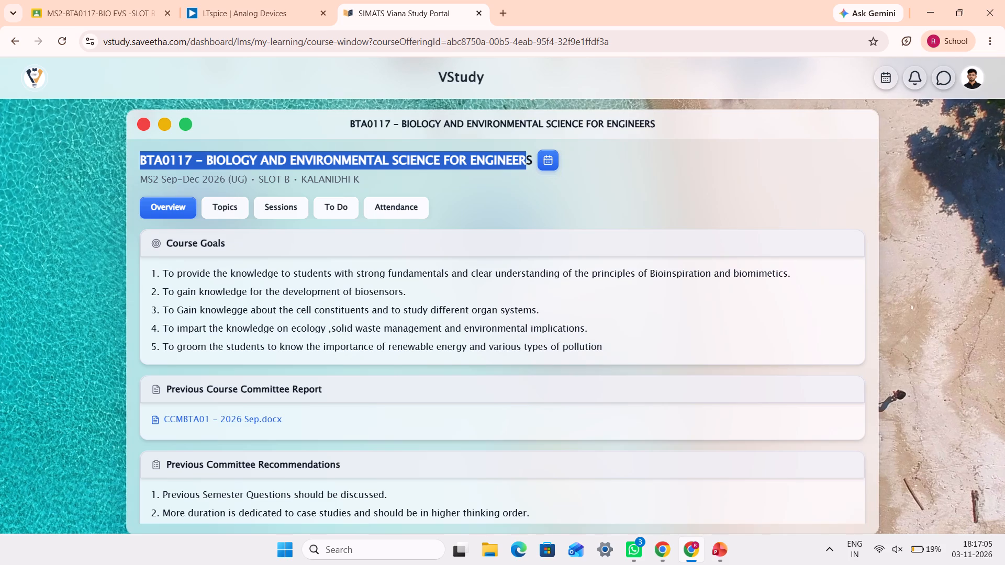
{"action": "left_click_drag", "start_coordinate": [529, 163], "coordinate": [529, 163]}
{"action": "left_click", "coordinate": [529, 163]}
{"action": "key", "text": "ctrl+c"}
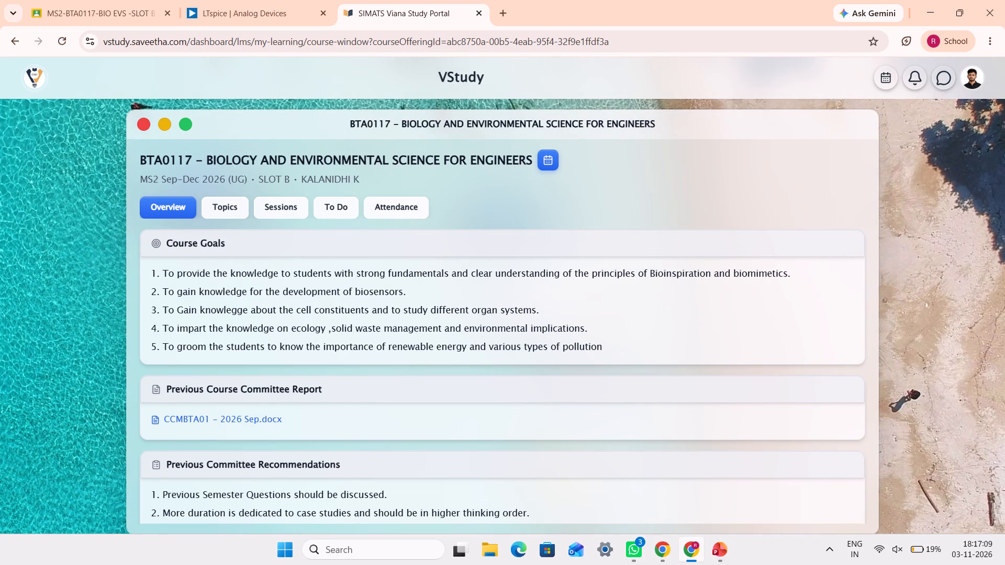
{"action": "left_click_drag", "start_coordinate": [143, 159], "coordinate": [529, 161]}
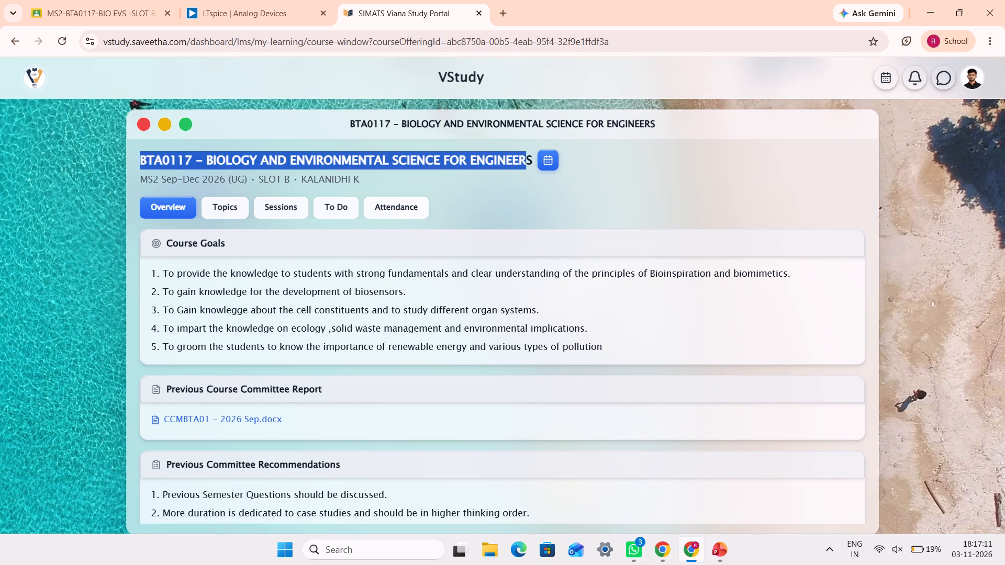
{"action": "key", "text": "ctrl+c"}
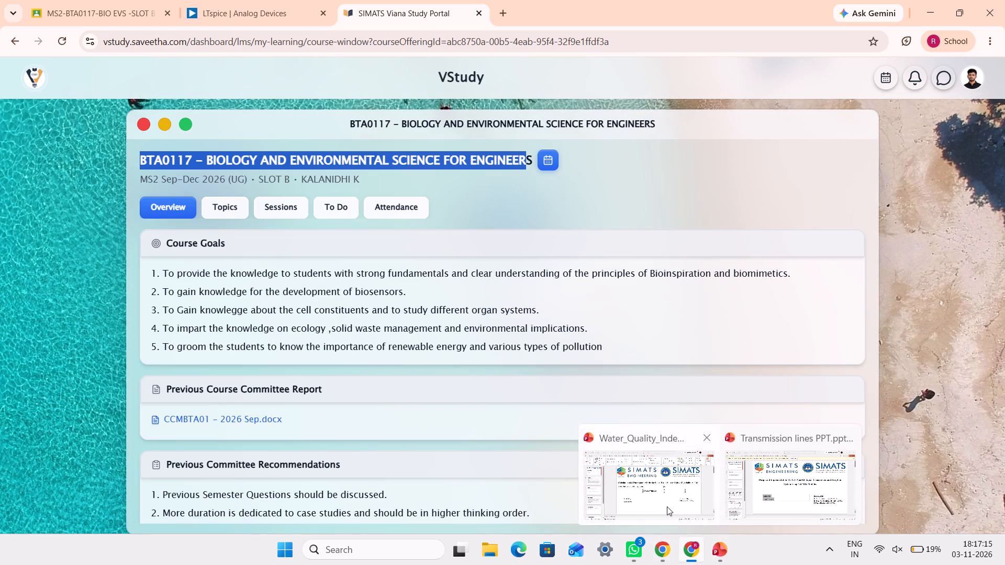
Switch to the Water Quality Index presentation and replace "BTA0117-Biology" with the copied "BTA0117 - BIOLOGY AND ENVIRONMENTAL SCIENCE FOR ENGINEER".
{"action": "left_click", "coordinate": [667, 505]}
{"action": "key", "text": "BackSpace"}
{"action": "key", "text": "BackSpace"}
{"action": "key", "text": "BackSpace"}
{"action": "key", "text": "BackSpace"}
{"action": "key", "text": "BackSpace"}
{"action": "key", "text": "BackSpace"}
{"action": "key", "text": "BackSpace"}
{"action": "key", "text": "BackSpace"}
{"action": "key", "text": "BackSpace"}
{"action": "key", "text": "BackSpace"}
{"action": "key", "text": "BackSpace"}
{"action": "key", "text": "BackSpace"}
{"action": "key", "text": "BackSpace"}
{"action": "key", "text": "BackSpace"}
{"action": "key", "text": "BackSpace"}
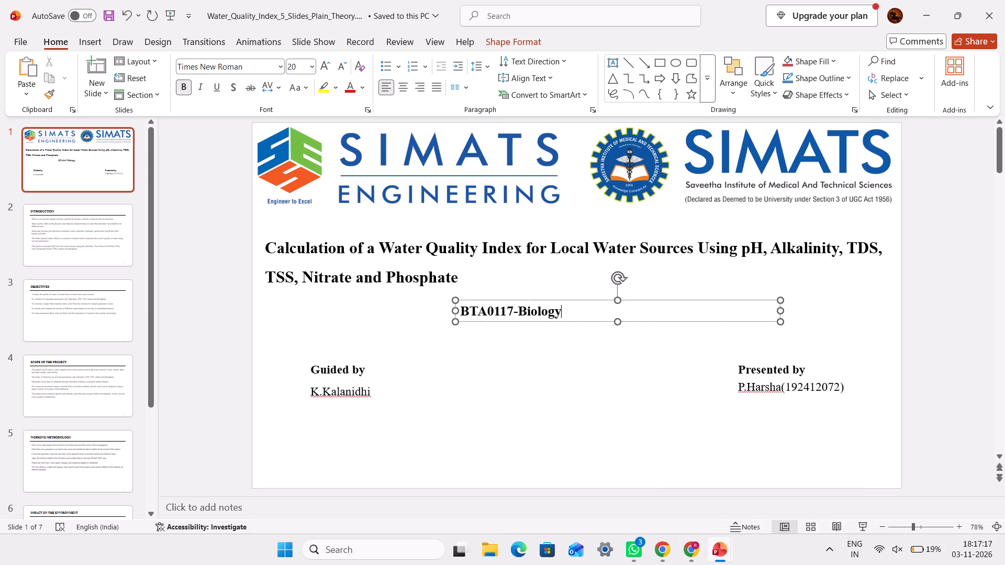
{"action": "key", "text": "BackSpace"}
{"action": "key", "text": "ctrl+v"}
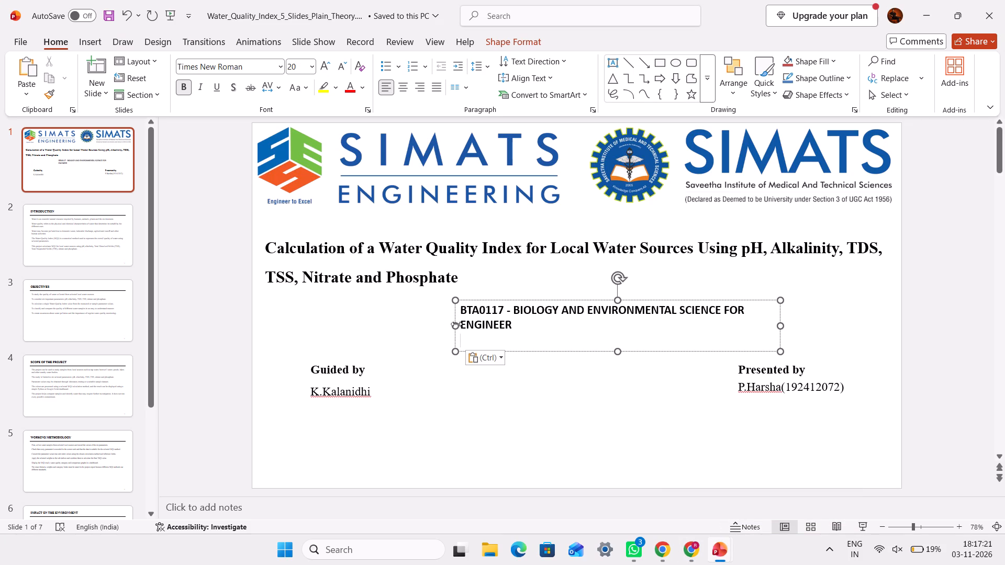
Widen the course text box leftward so the course code and name fit on one line.
{"action": "left_click_drag", "start_coordinate": [457, 323], "coordinate": [372, 327]}
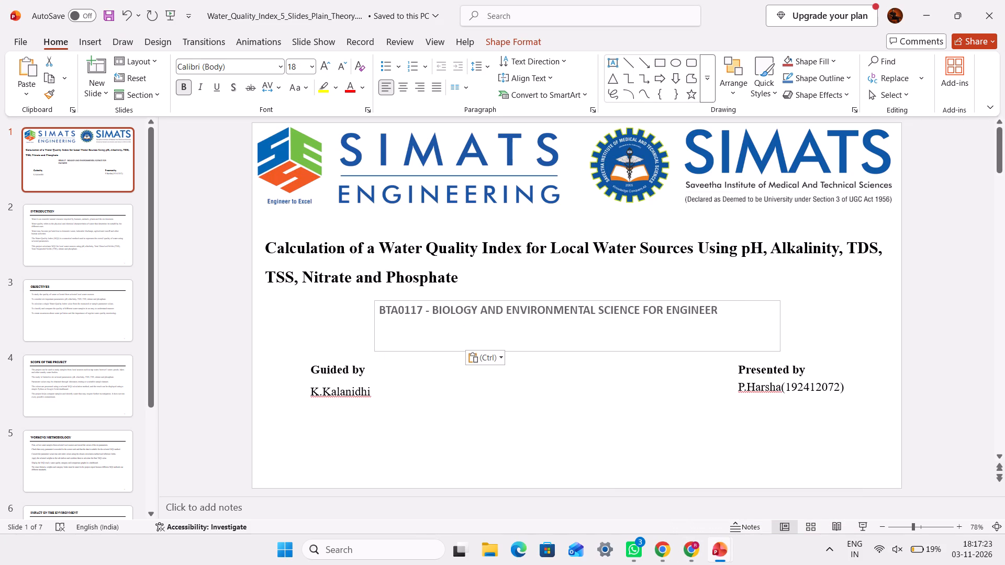
{"action": "left_click_drag", "start_coordinate": [372, 327], "coordinate": [363, 328]}
{"action": "left_click", "coordinate": [526, 378]}
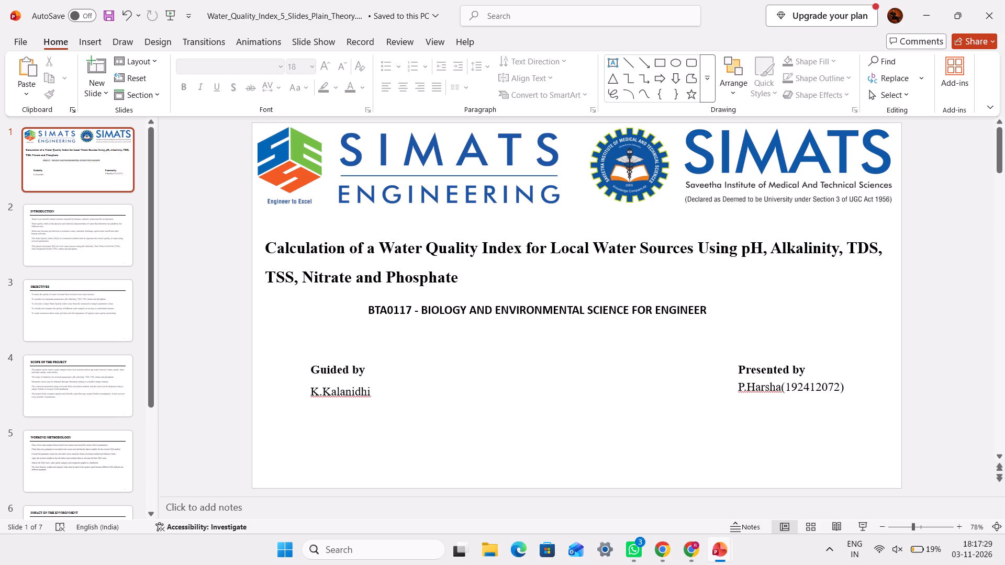
Nudge the title and the course line beneath it slightly upward on the title slide.
{"action": "left_click", "coordinate": [386, 267]}
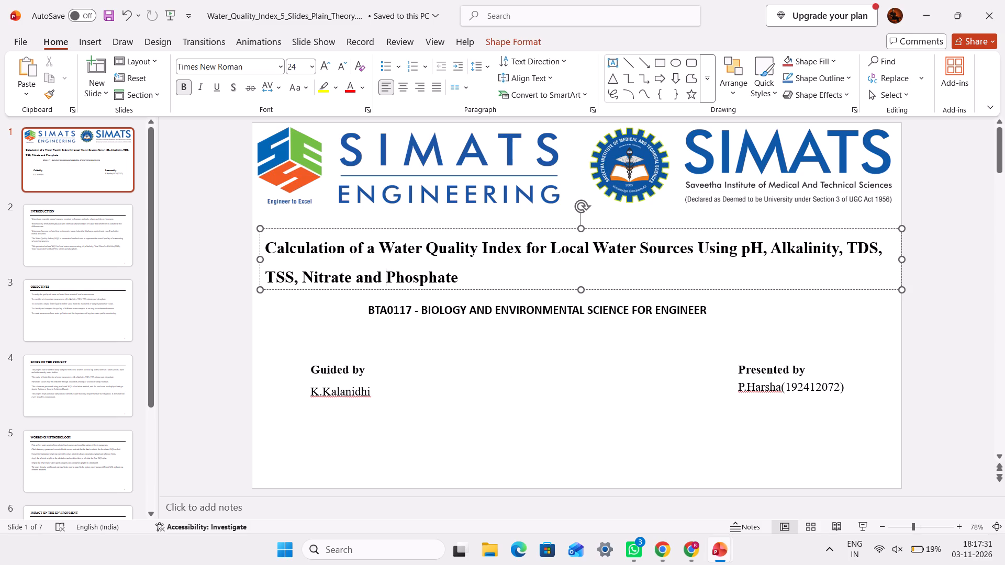
{"action": "left_click_drag", "start_coordinate": [481, 227], "coordinate": [486, 218]}
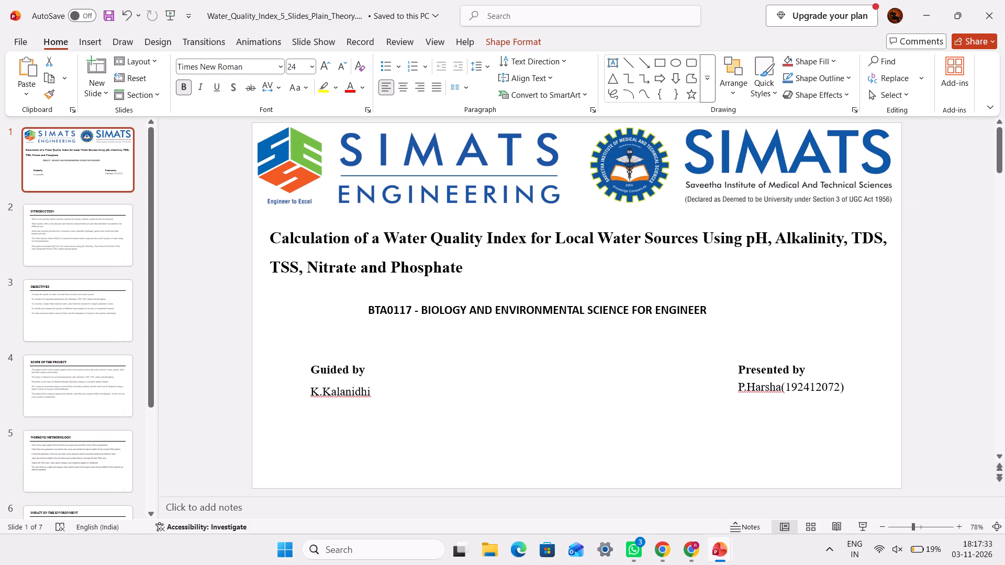
{"action": "left_click_drag", "start_coordinate": [486, 218], "coordinate": [486, 216]}
{"action": "left_click", "coordinate": [573, 315]}
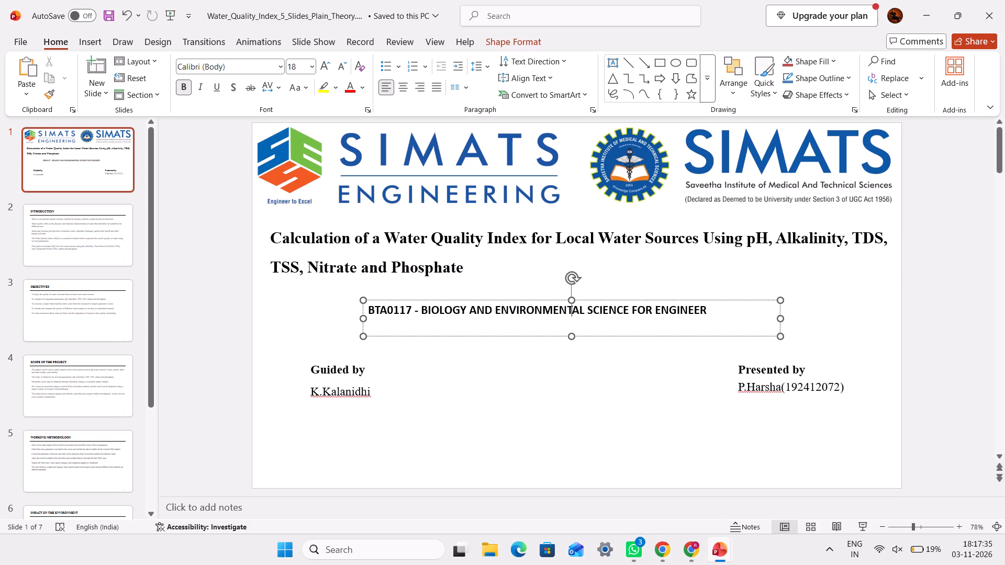
{"action": "left_click_drag", "start_coordinate": [535, 299], "coordinate": [538, 293]}
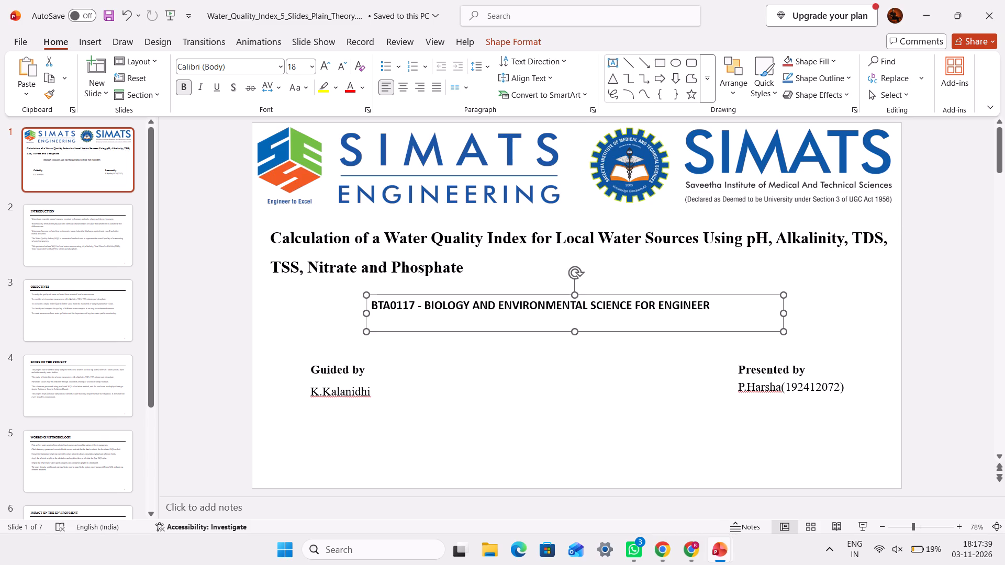
{"action": "left_click", "coordinate": [609, 385]}
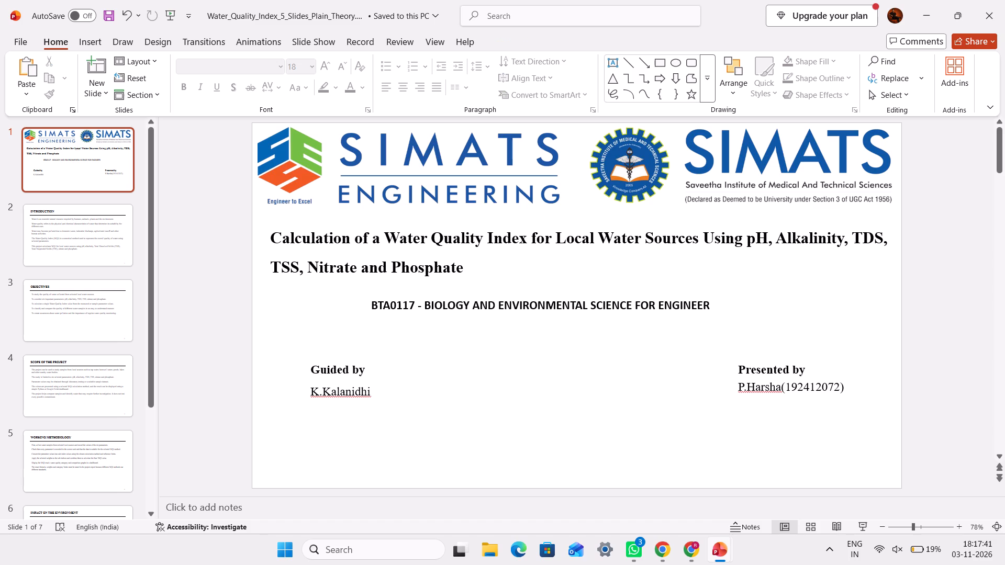
Shift the "Guided by" text box slightly to the right.
{"action": "left_click", "coordinate": [375, 382]}
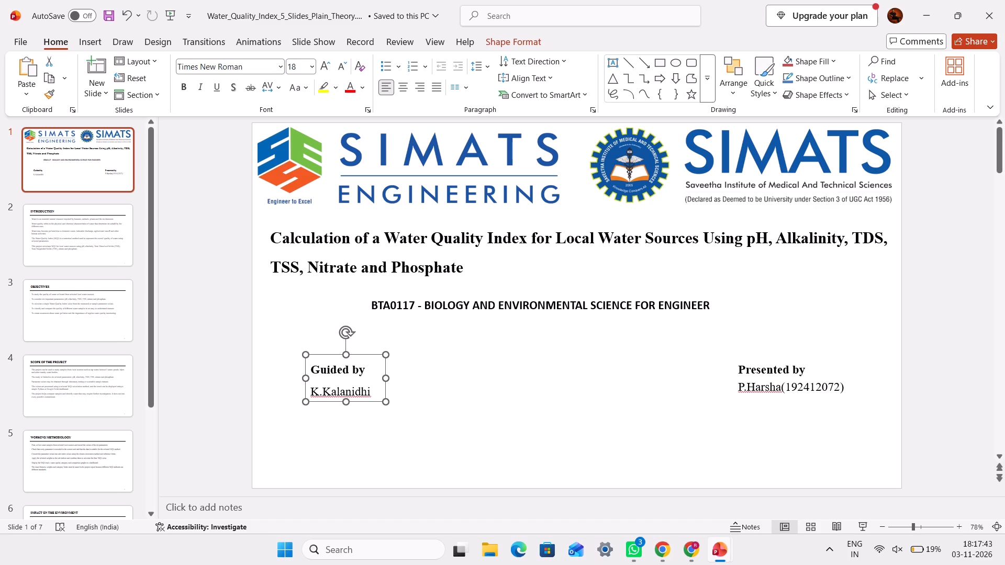
{"action": "left_click_drag", "start_coordinate": [320, 355], "coordinate": [334, 357]}
Shift the course line slightly to the right beneath the title.
{"action": "left_click", "coordinate": [472, 302]}
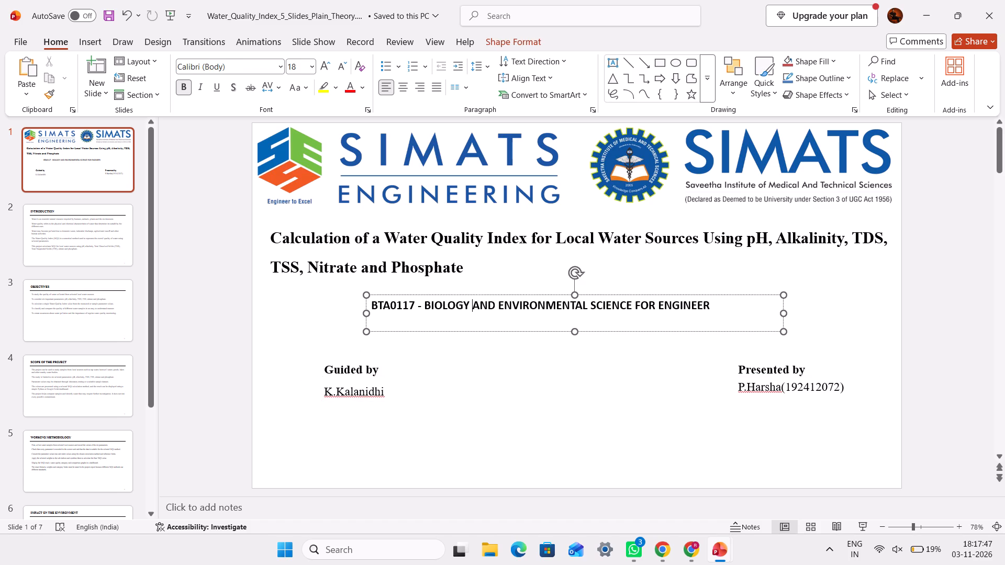
{"action": "left_click_drag", "start_coordinate": [490, 295], "coordinate": [502, 294]}
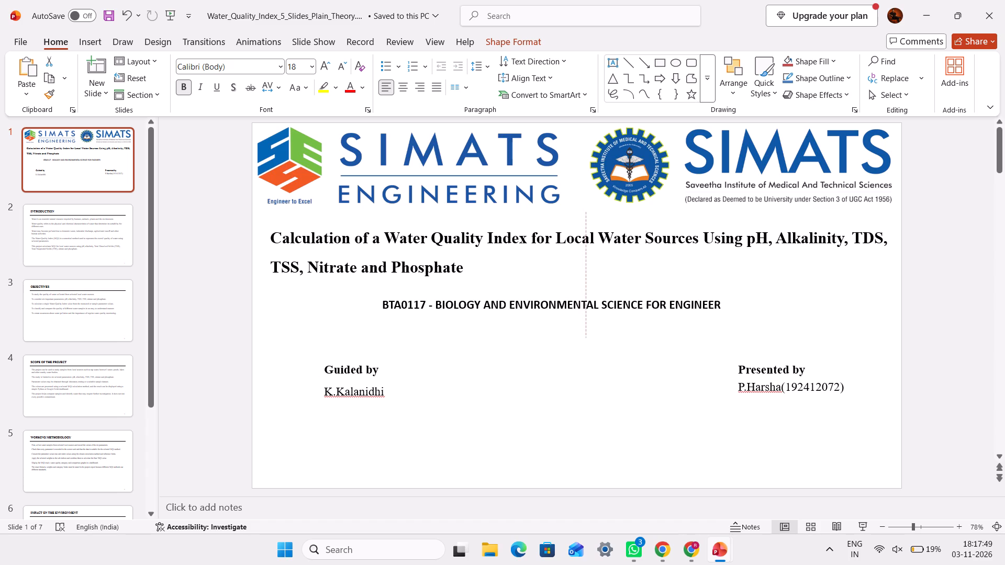
{"action": "left_click_drag", "start_coordinate": [502, 294], "coordinate": [505, 295]}
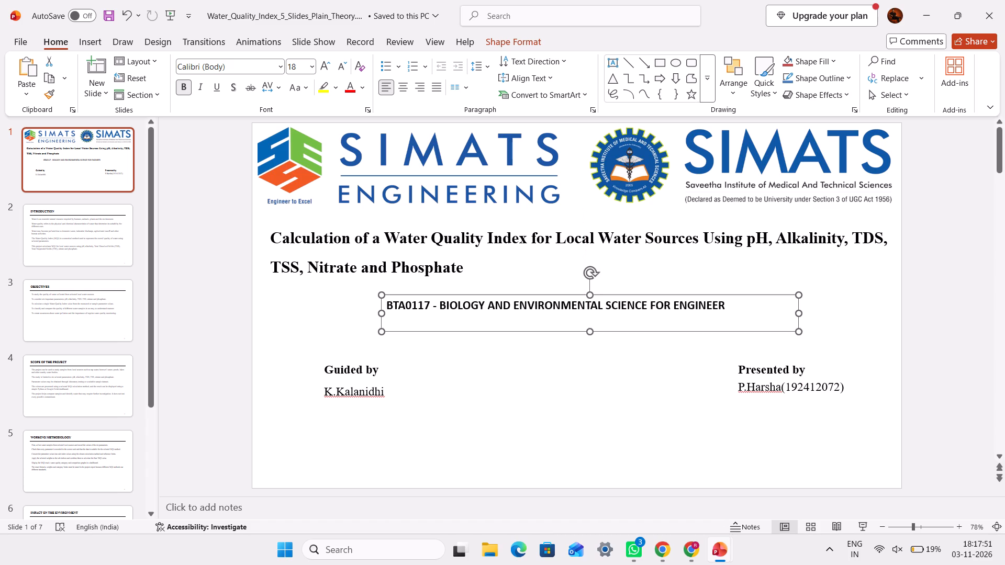
{"action": "left_click", "coordinate": [597, 446]}
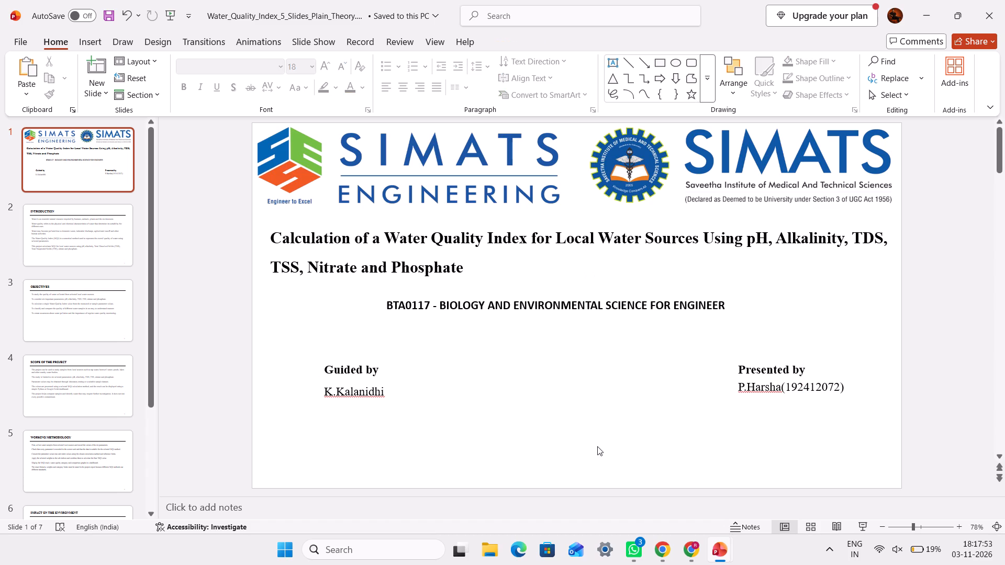
Narrow the title text box from its left edge so "TDS," wraps to the second line, and recentre it on the slide.
{"action": "left_click", "coordinate": [320, 255]}
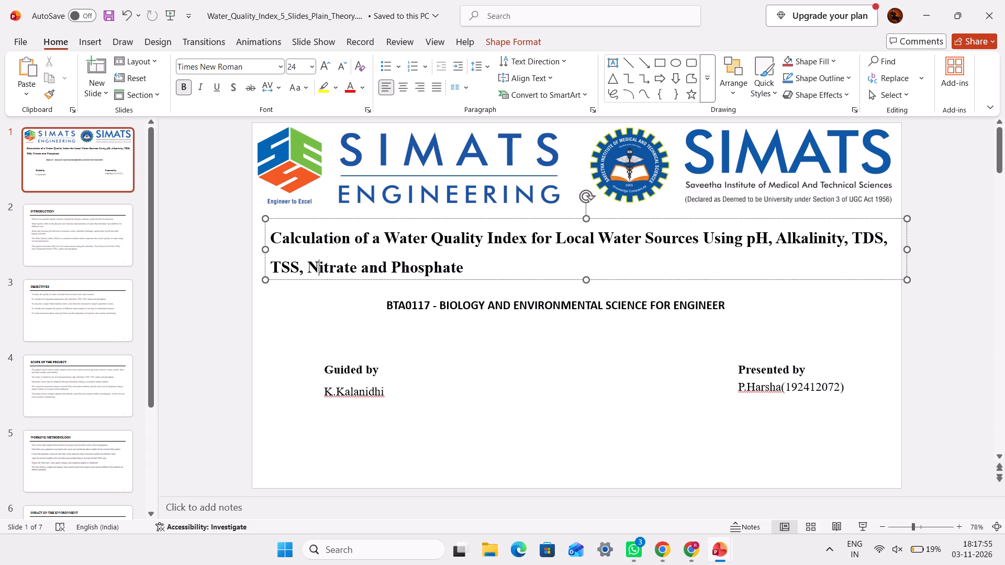
{"action": "left_click", "coordinate": [266, 253]}
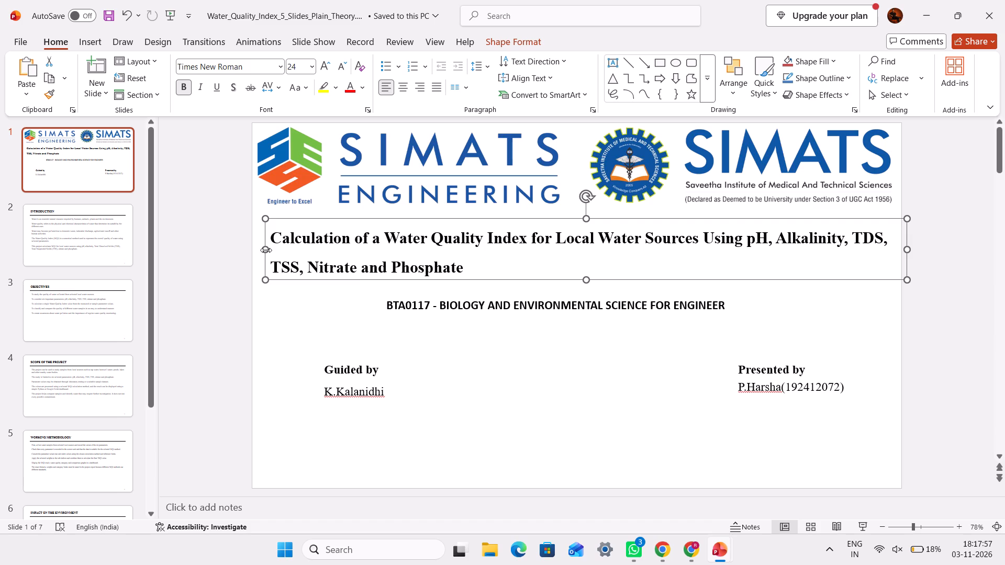
{"action": "left_click_drag", "start_coordinate": [266, 250], "coordinate": [294, 251]}
{"action": "left_click_drag", "start_coordinate": [462, 219], "coordinate": [448, 218]}
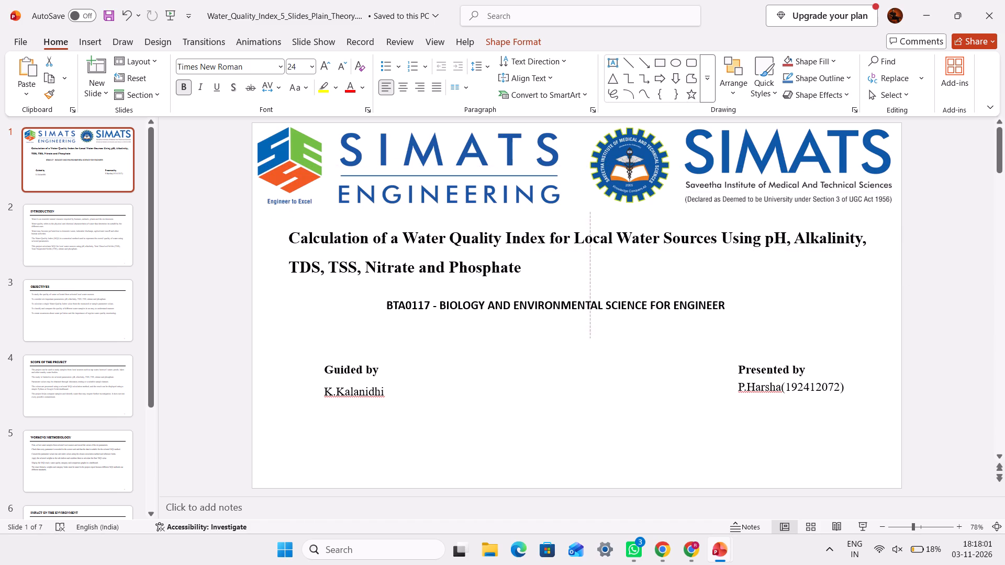
{"action": "left_click_drag", "start_coordinate": [448, 218], "coordinate": [446, 218]}
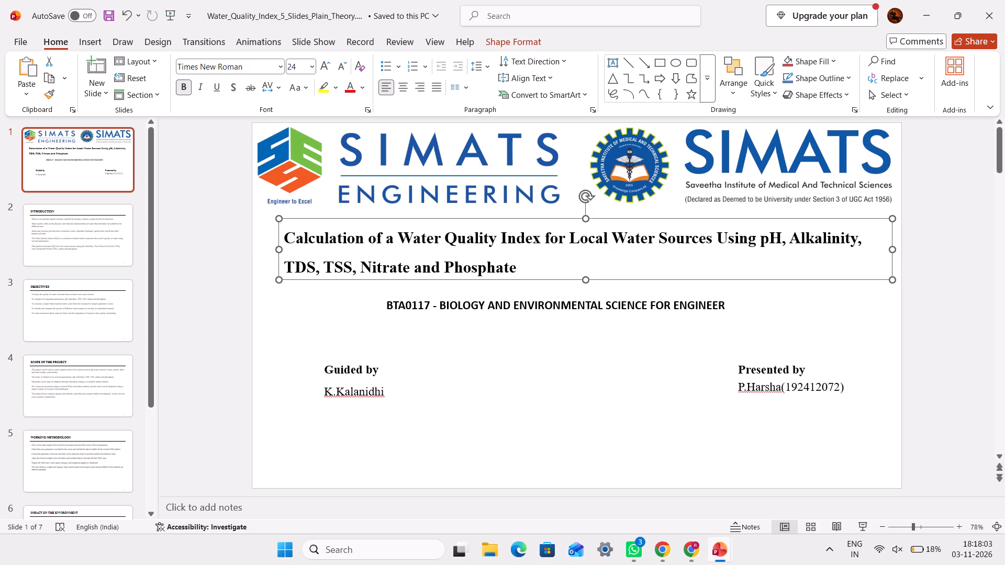
{"action": "left_click", "coordinate": [938, 374]}
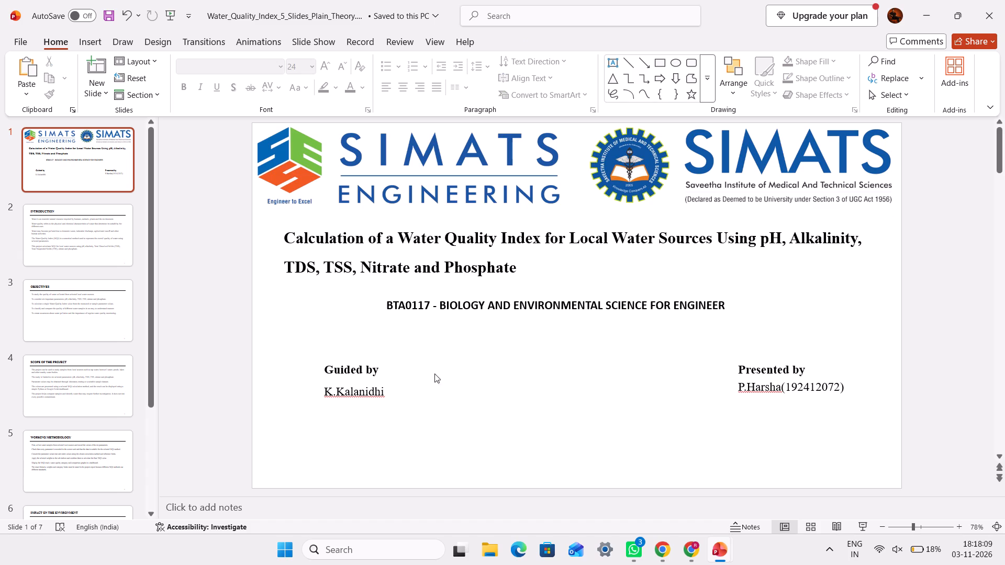
Insert a space after the initial in both the guide's and the presenter's names.
{"action": "left_click", "coordinate": [336, 393]}
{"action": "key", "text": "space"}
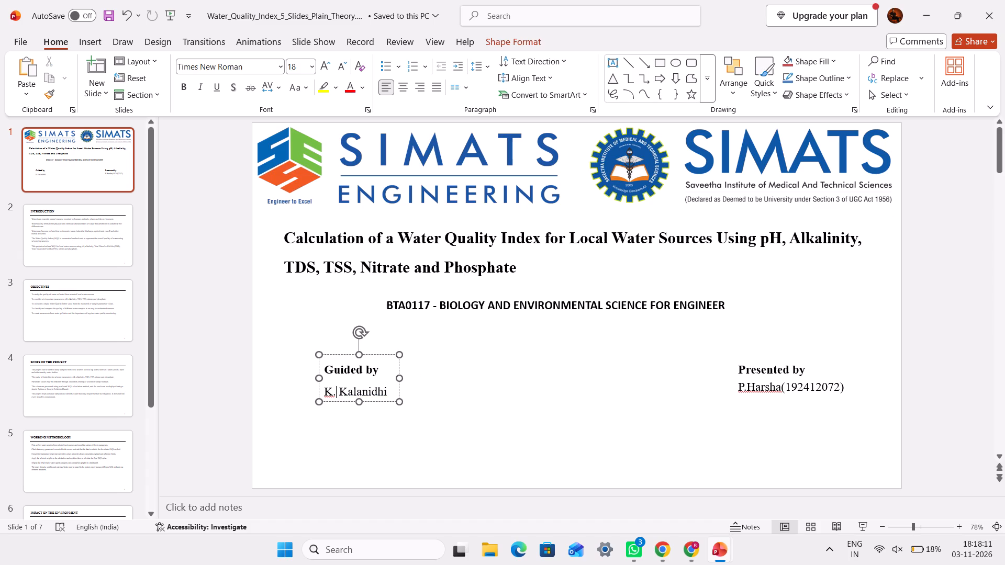
{"action": "left_click", "coordinate": [746, 386]}
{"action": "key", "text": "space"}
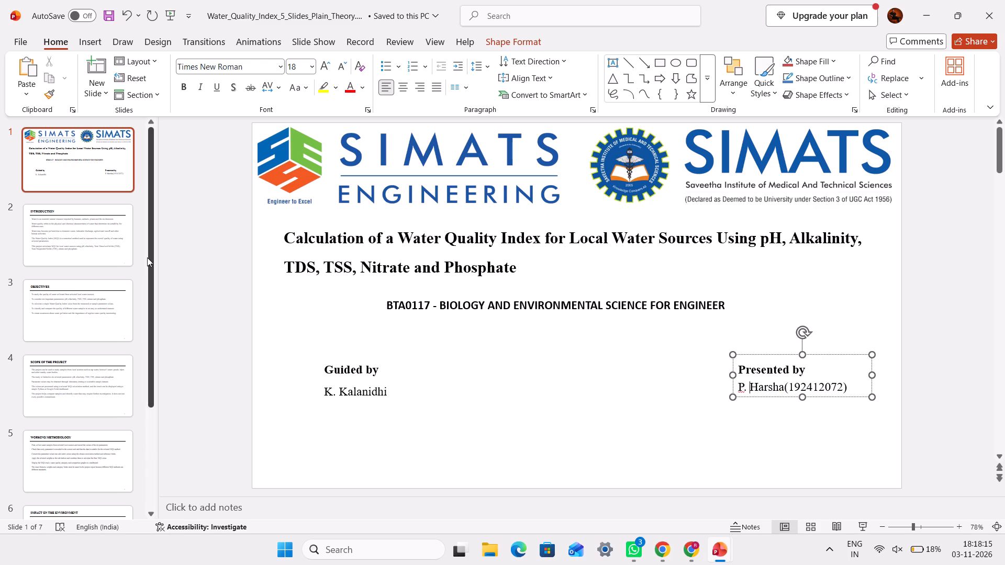
Review the Introduction, Objectives and Scope of the Project slides for content and layout.
{"action": "left_click", "coordinate": [122, 244]}
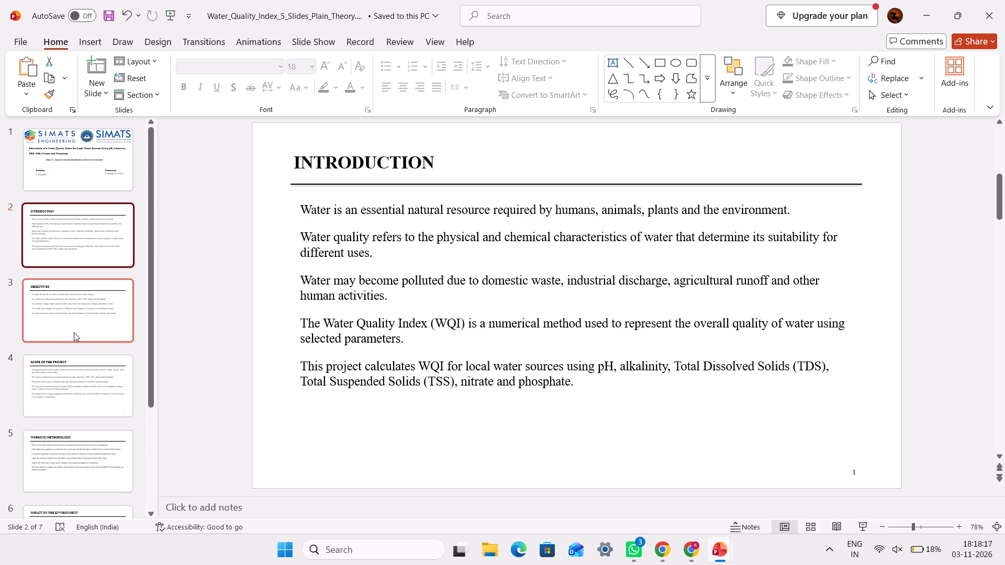
{"action": "left_click", "coordinate": [74, 332]}
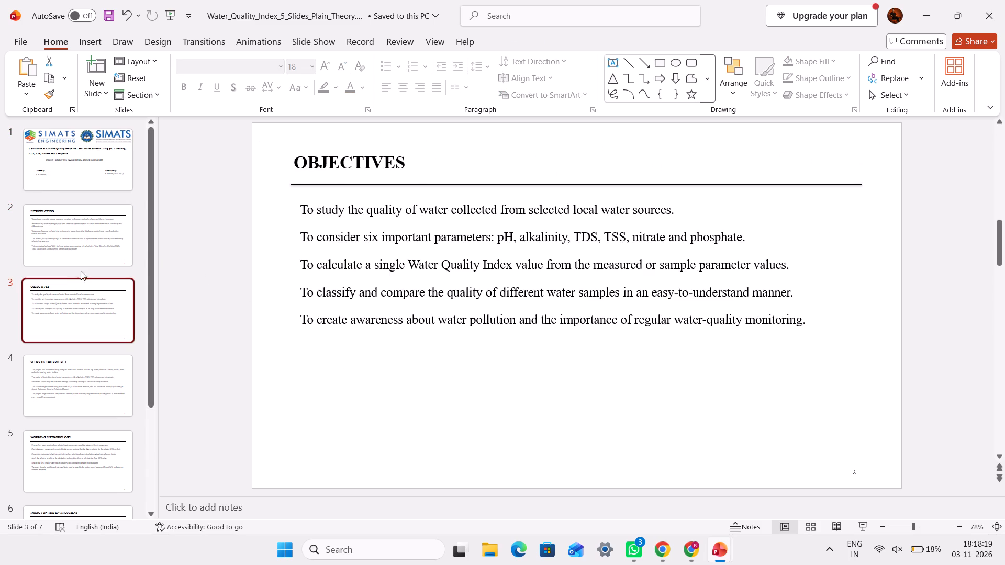
{"action": "left_click", "coordinate": [79, 267]}
{"action": "left_click", "coordinate": [74, 304]}
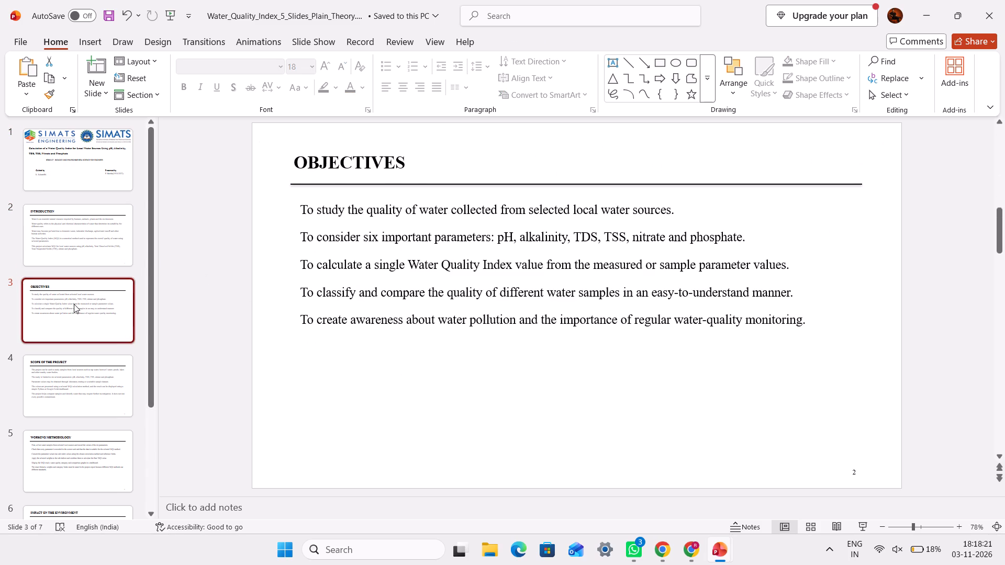
{"action": "left_click", "coordinate": [79, 383]}
{"action": "scroll", "coordinate": [79, 383], "scroll_direction": "down", "scroll_amount": 1}
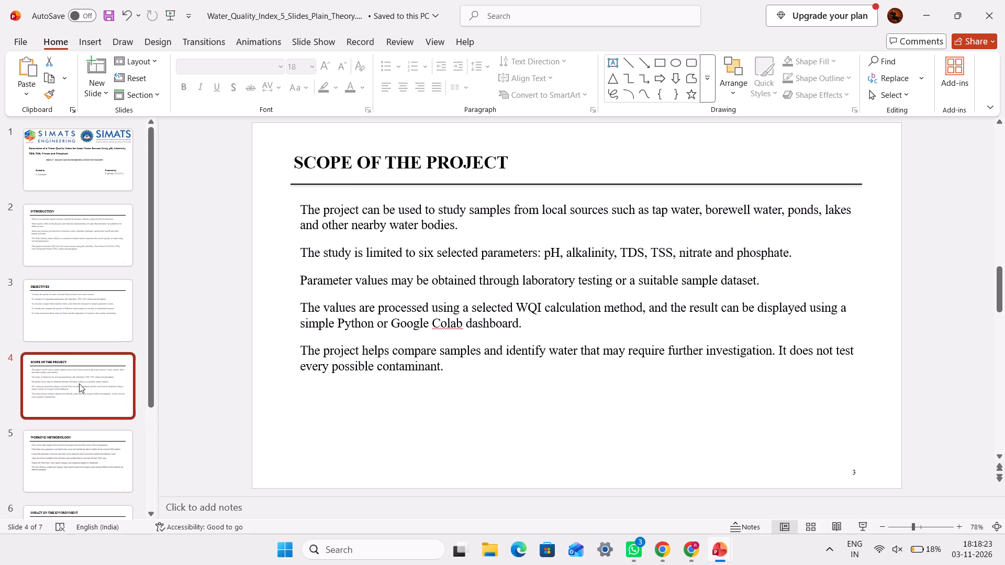
{"action": "scroll", "coordinate": [79, 383], "scroll_direction": "down", "scroll_amount": 1}
Set all the body text on the Working Methodology slide to 20 pt.
{"action": "left_click", "coordinate": [79, 383]}
{"action": "scroll", "coordinate": [79, 383], "scroll_direction": "down", "scroll_amount": 1}
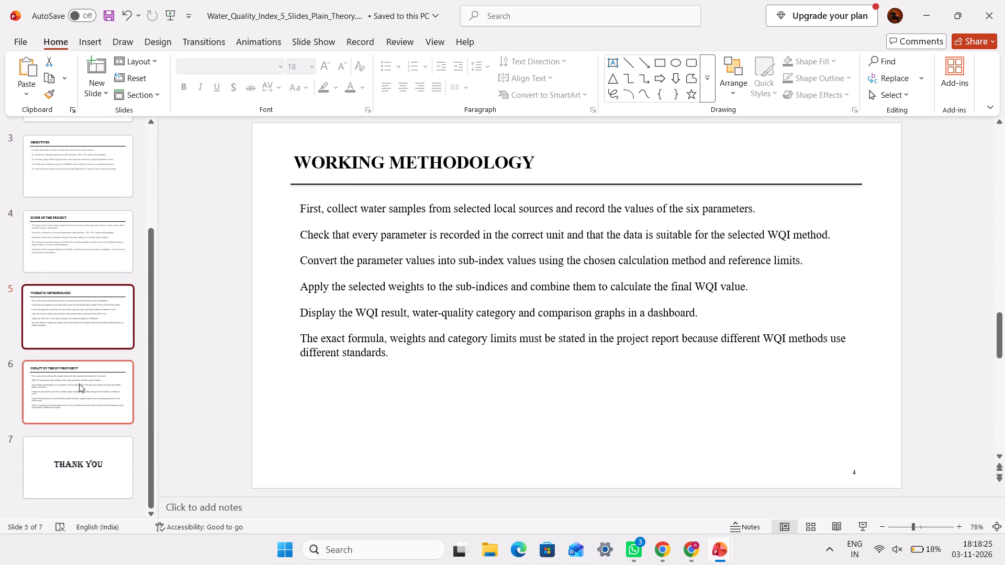
{"action": "left_click_drag", "start_coordinate": [302, 210], "coordinate": [389, 302]}
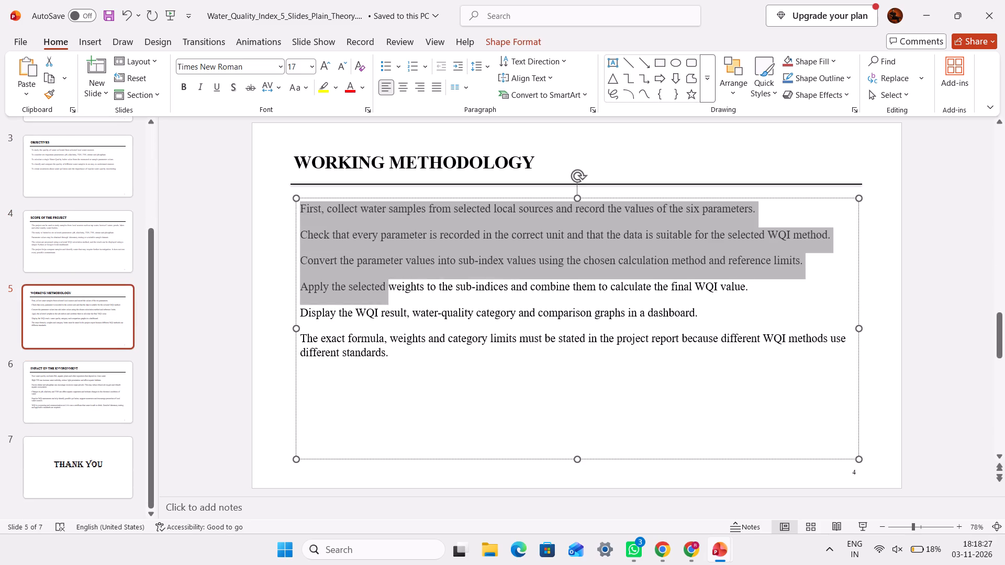
{"action": "left_click_drag", "start_coordinate": [389, 302], "coordinate": [411, 348]}
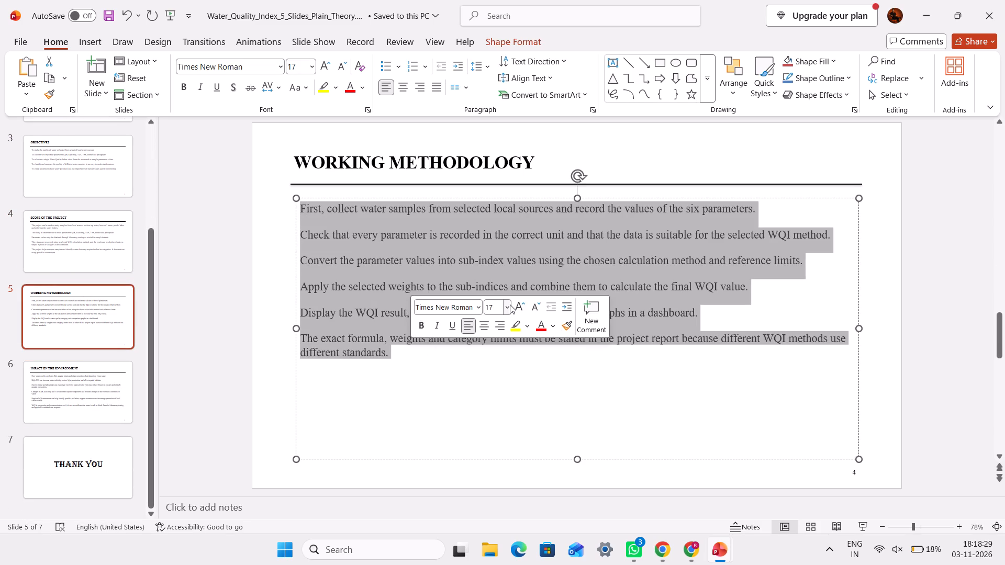
{"action": "left_click", "coordinate": [509, 306]}
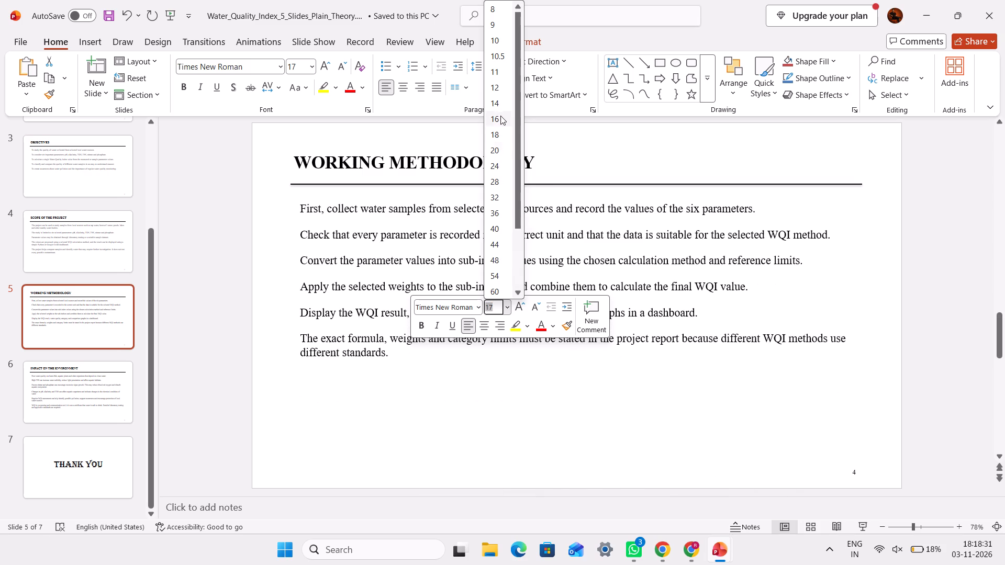
{"action": "left_click", "coordinate": [493, 143]}
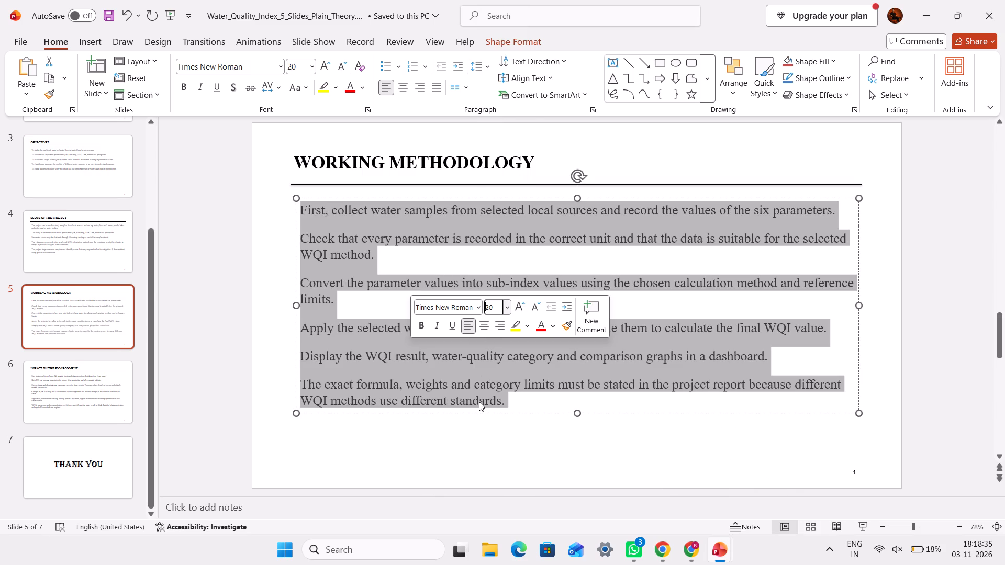
{"action": "left_click", "coordinate": [479, 415]}
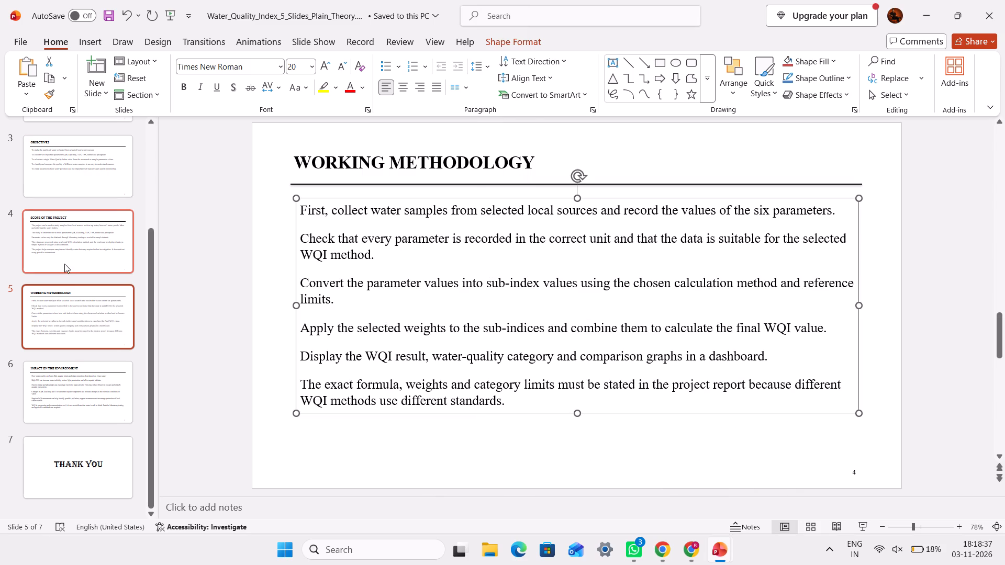
Check the body text's font size on the Scope of the Project and Objectives slides.
{"action": "left_click", "coordinate": [64, 264]}
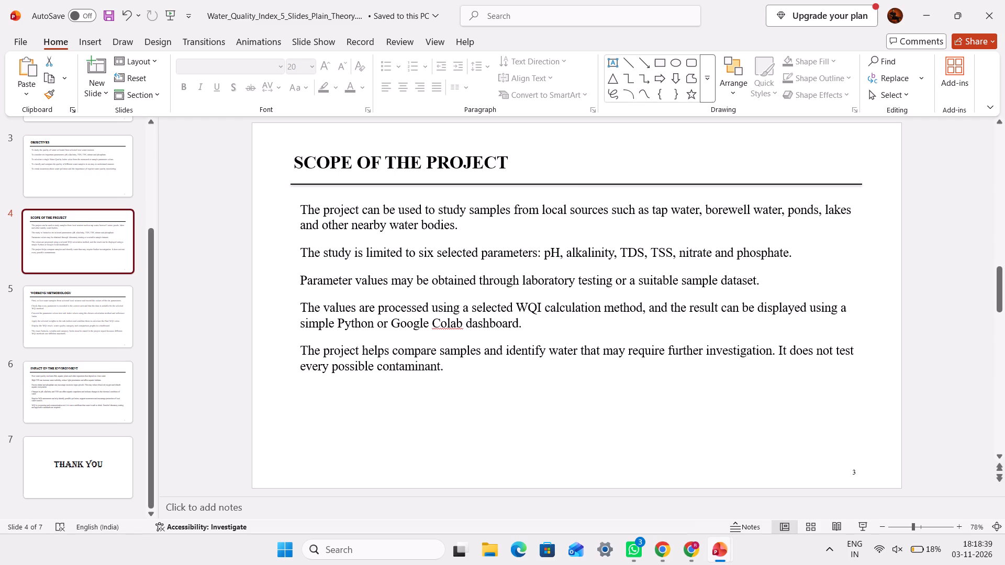
{"action": "left_click_drag", "start_coordinate": [304, 211], "coordinate": [462, 374]}
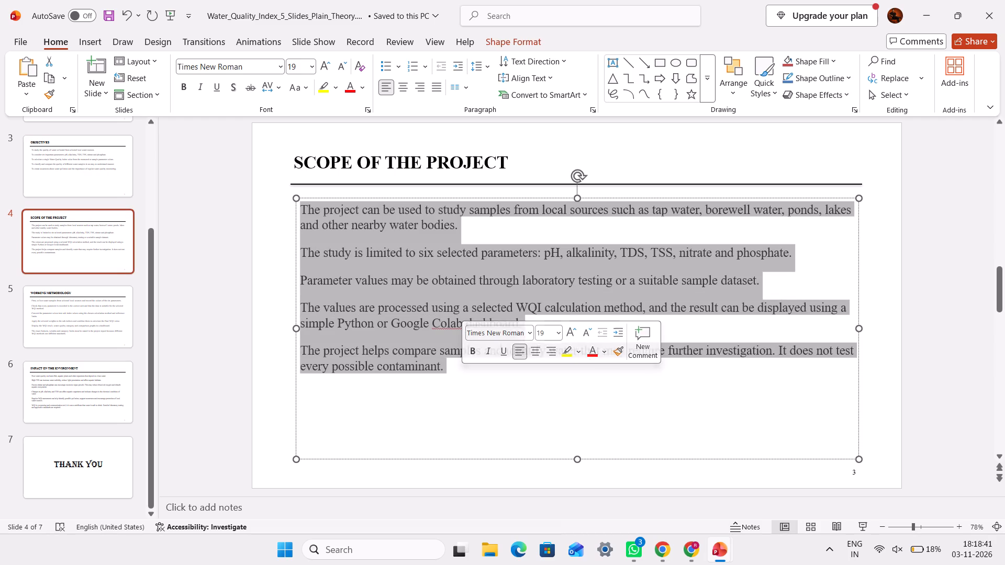
{"action": "left_click", "coordinate": [446, 404]}
{"action": "left_click", "coordinate": [80, 183]}
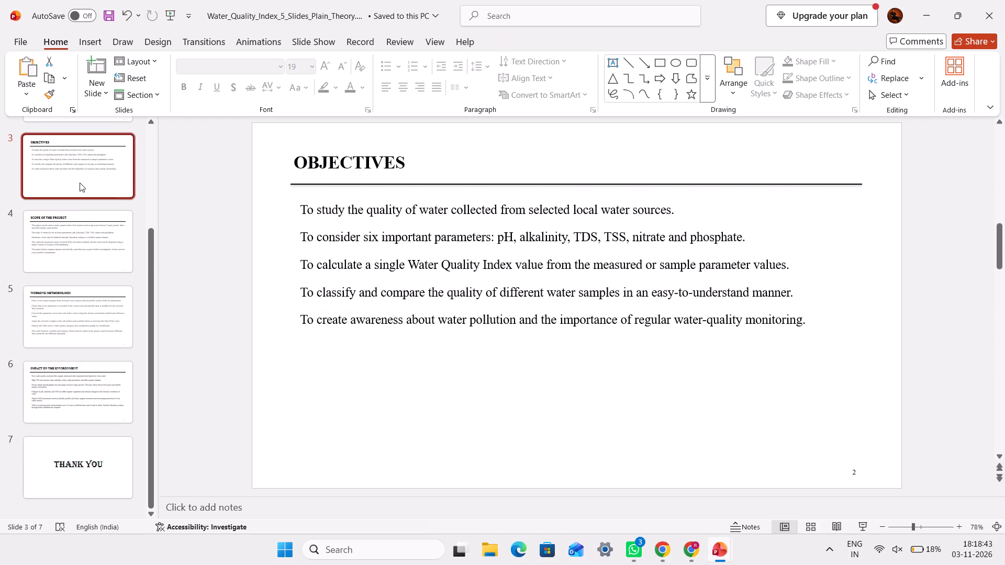
{"action": "left_click_drag", "start_coordinate": [303, 209], "coordinate": [713, 290]}
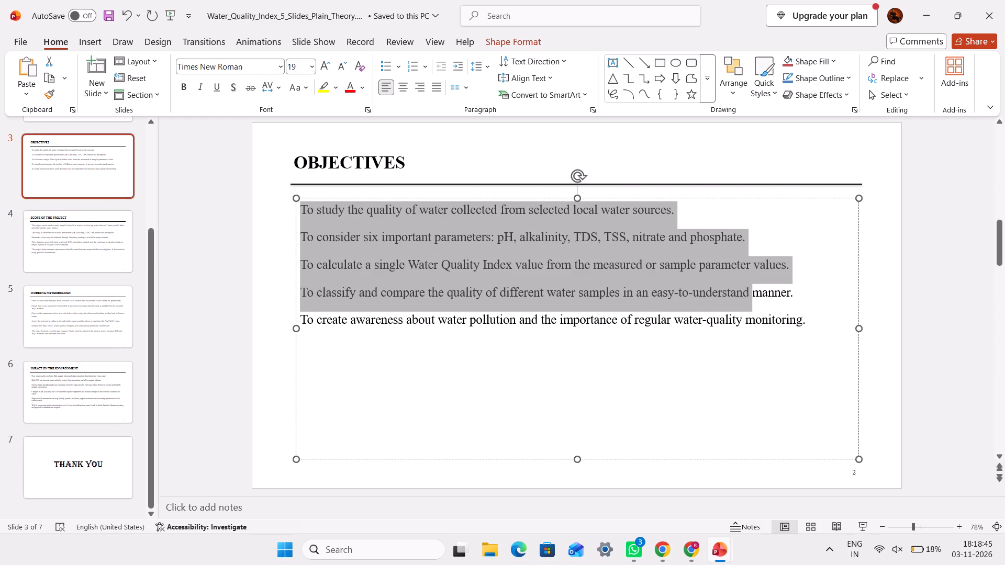
{"action": "left_click_drag", "start_coordinate": [713, 290], "coordinate": [825, 315]}
{"action": "left_click_drag", "start_coordinate": [721, 380], "coordinate": [56, 401]}
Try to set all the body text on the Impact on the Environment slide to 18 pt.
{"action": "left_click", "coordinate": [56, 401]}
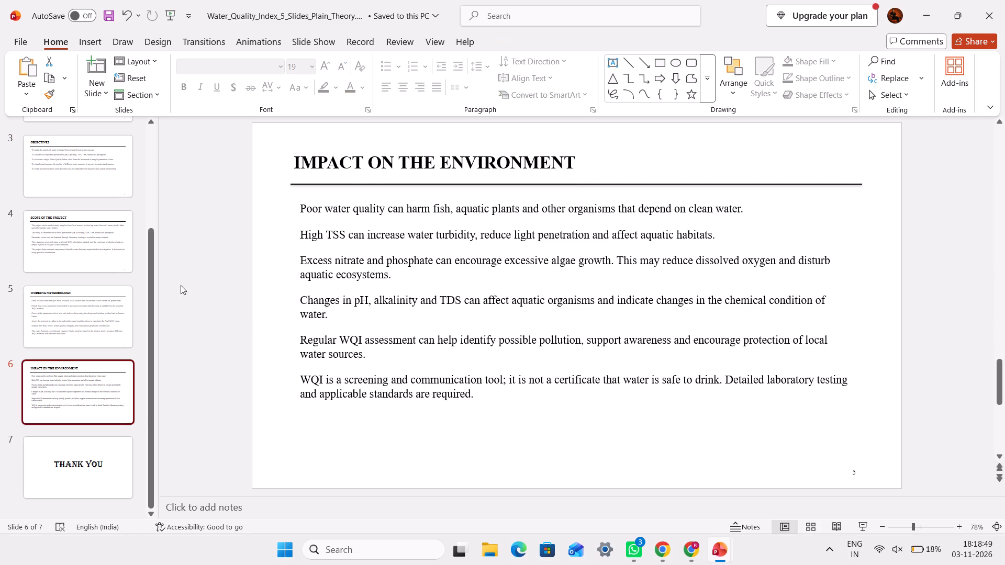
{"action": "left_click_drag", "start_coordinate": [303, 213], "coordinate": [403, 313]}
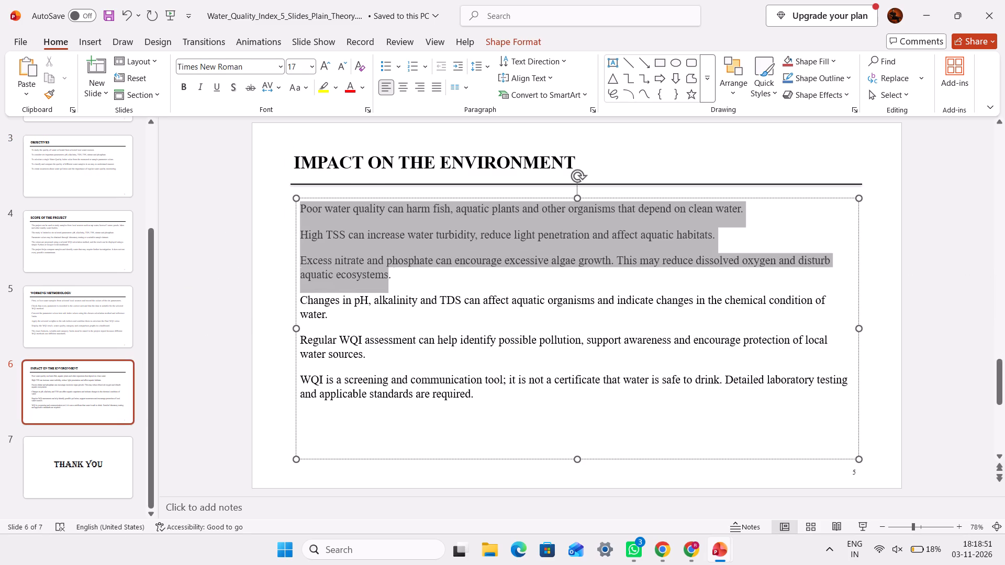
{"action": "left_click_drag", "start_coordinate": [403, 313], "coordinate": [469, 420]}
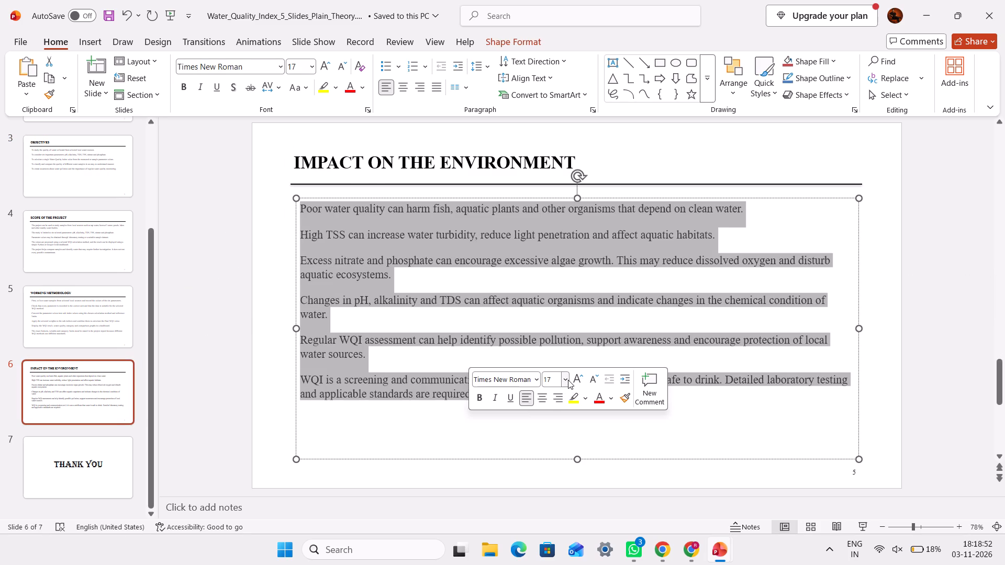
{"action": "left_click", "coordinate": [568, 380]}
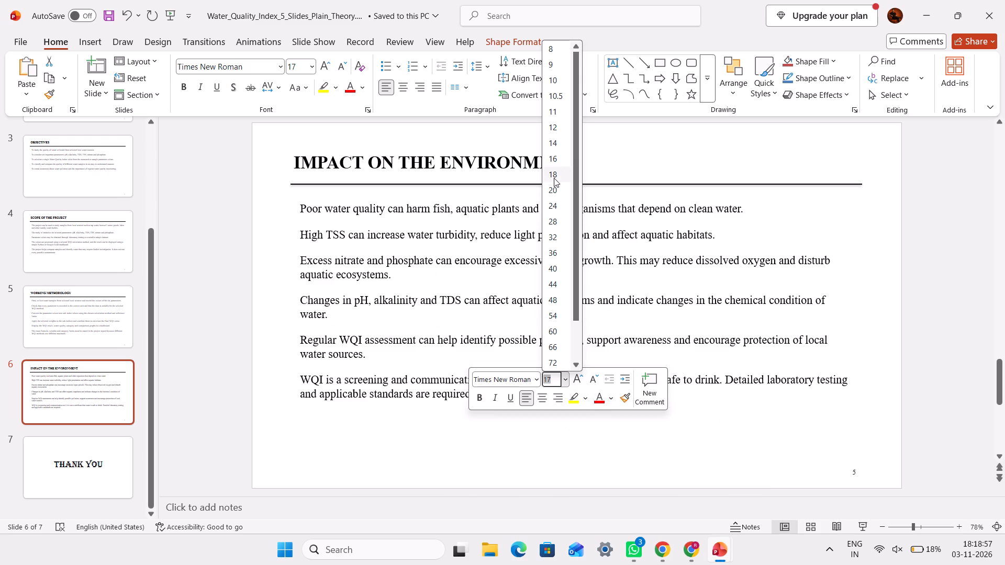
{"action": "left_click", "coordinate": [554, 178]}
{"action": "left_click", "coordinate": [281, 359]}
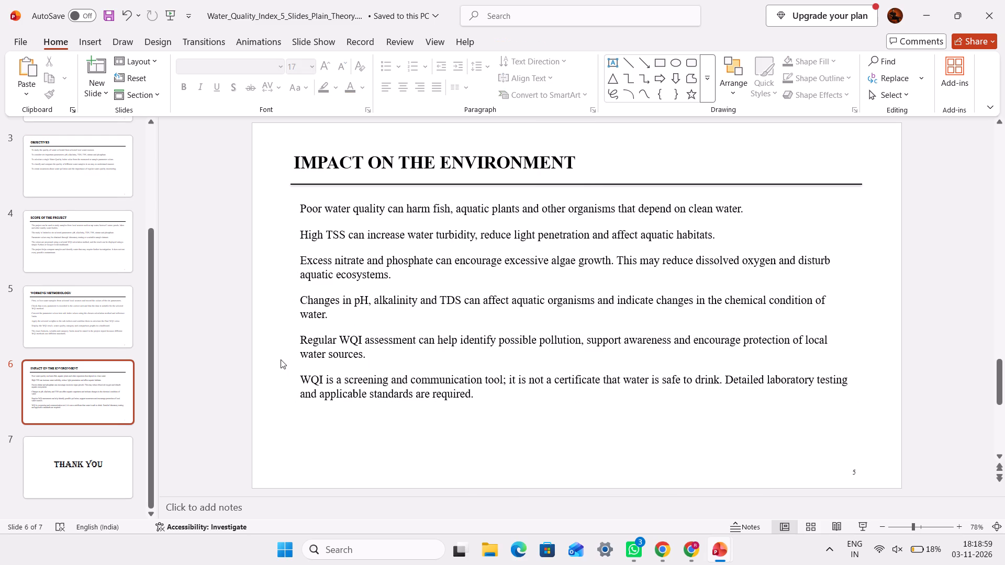
Review the Working Methodology, Introduction, title and Objectives slides for consistent formatting.
{"action": "left_click", "coordinate": [42, 327]}
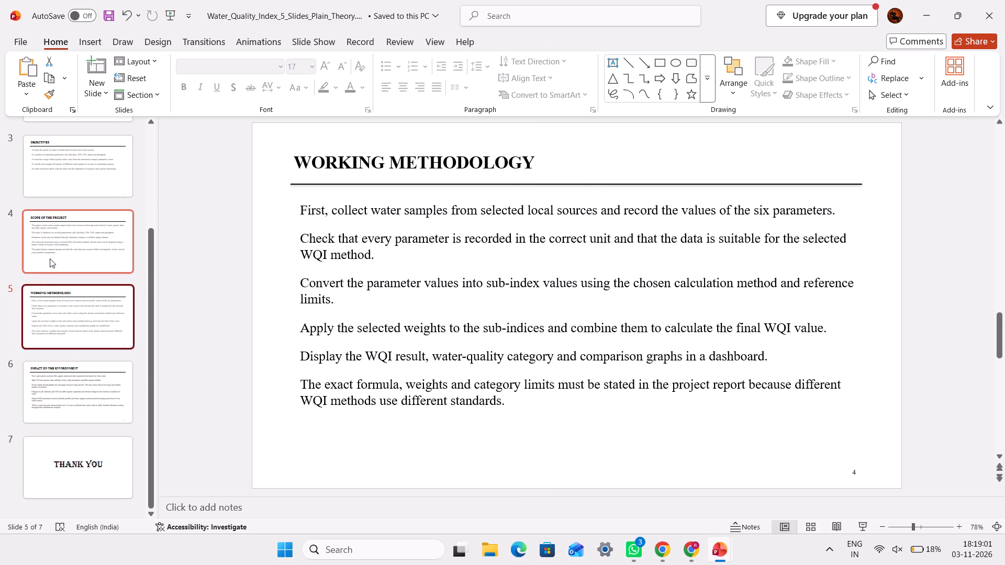
{"action": "left_click", "coordinate": [50, 258]}
{"action": "scroll", "coordinate": [50, 258], "scroll_direction": "up", "scroll_amount": 2}
{"action": "left_click", "coordinate": [50, 258]}
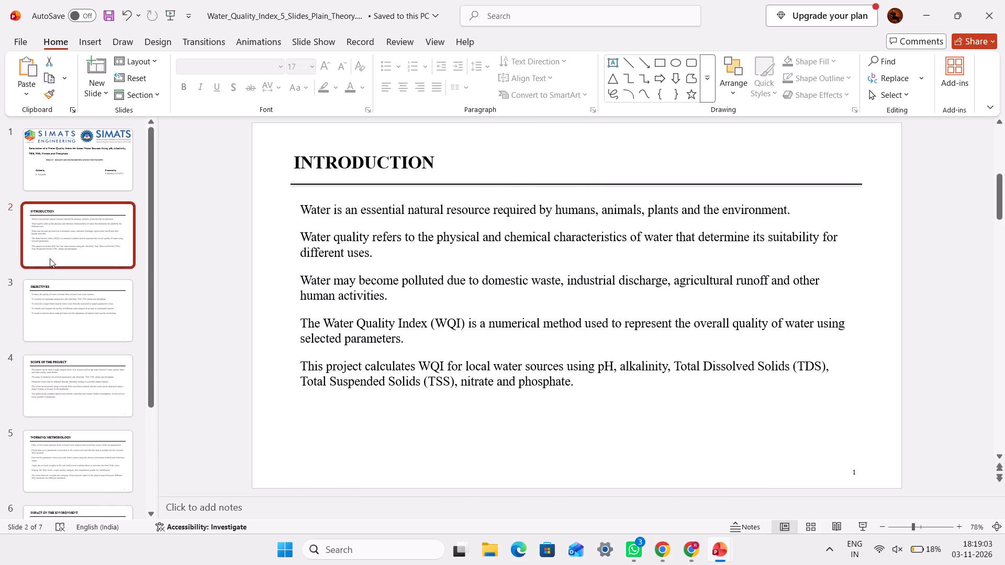
{"action": "scroll", "coordinate": [50, 258], "scroll_direction": "up", "scroll_amount": 1}
{"action": "left_click", "coordinate": [61, 175]}
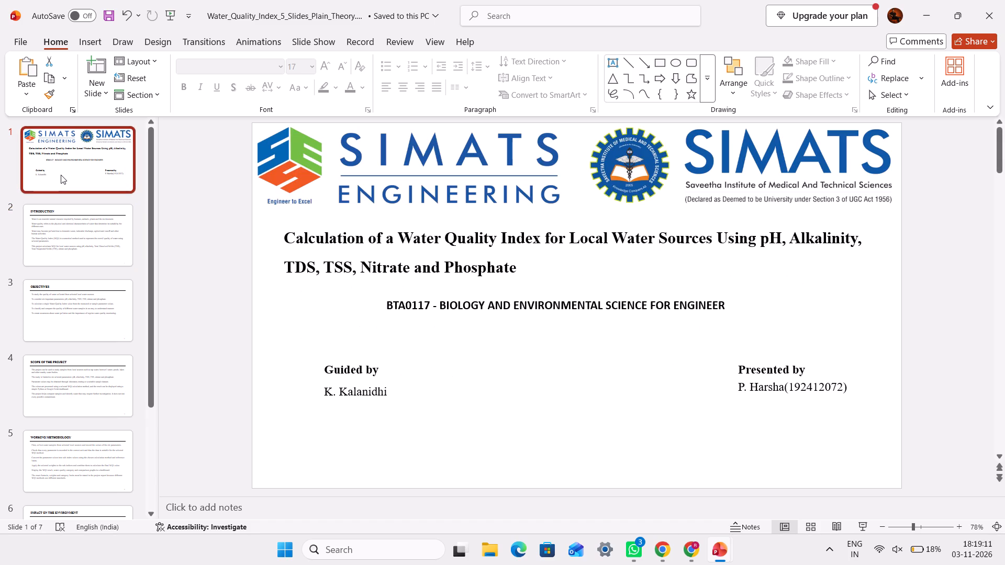
{"action": "left_click", "coordinate": [68, 220]}
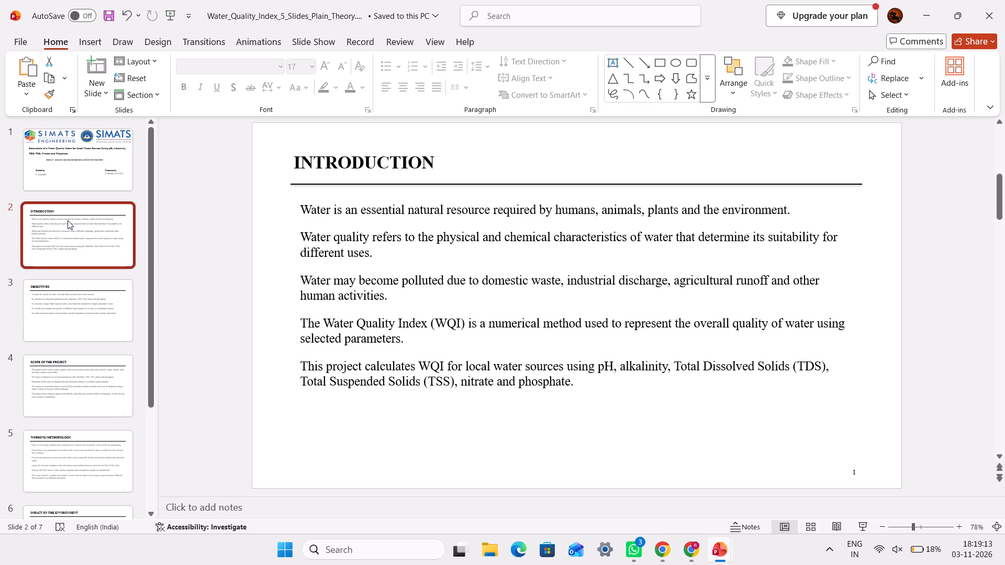
{"action": "key", "text": "Down"}
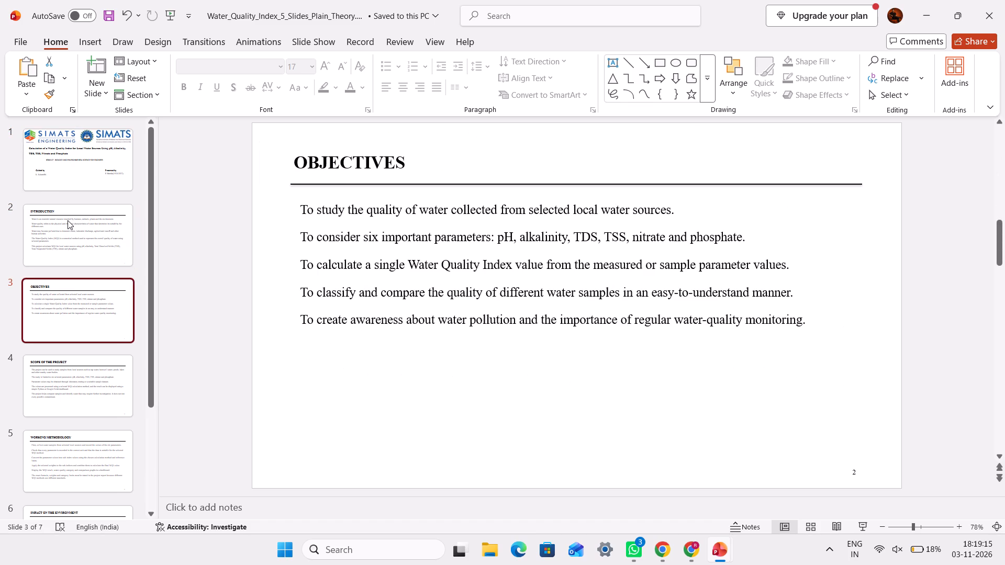
Apply a text shadow to the INTRODUCTION and OBJECTIVES headings on slides 2 and 3.
{"action": "key", "text": "Up"}
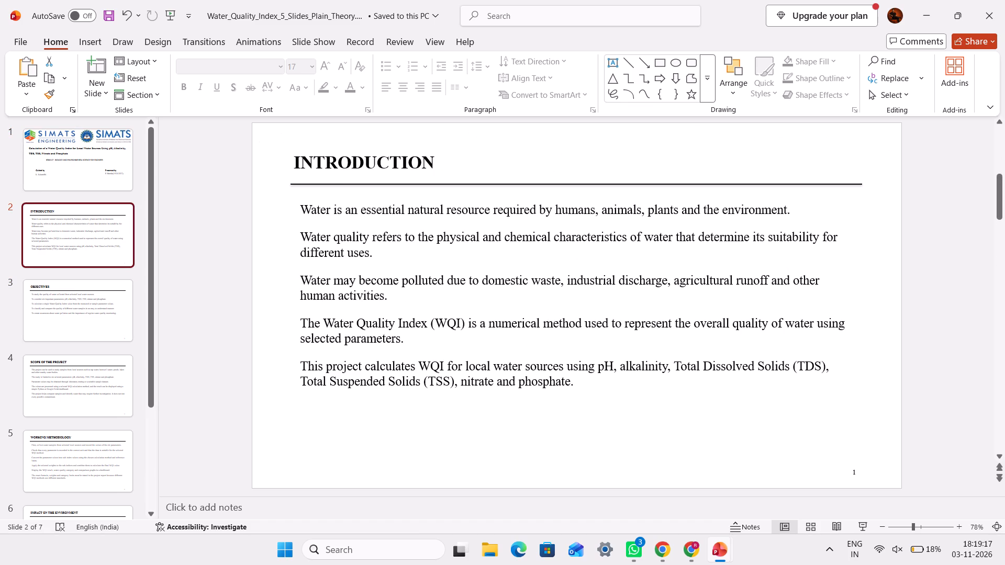
{"action": "left_click_drag", "start_coordinate": [297, 162], "coordinate": [455, 166]}
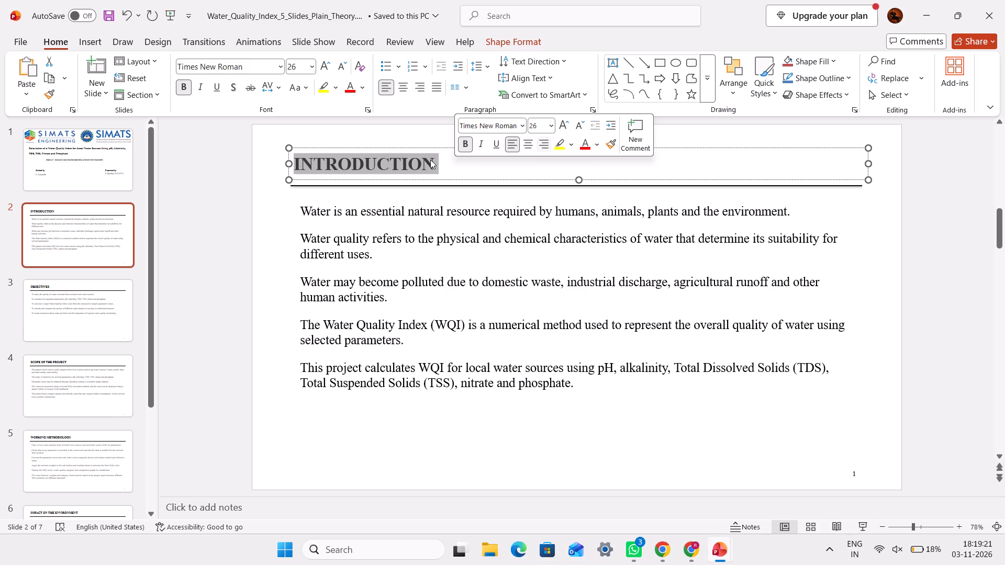
{"action": "left_click", "coordinate": [236, 89]}
{"action": "left_click", "coordinate": [239, 184]}
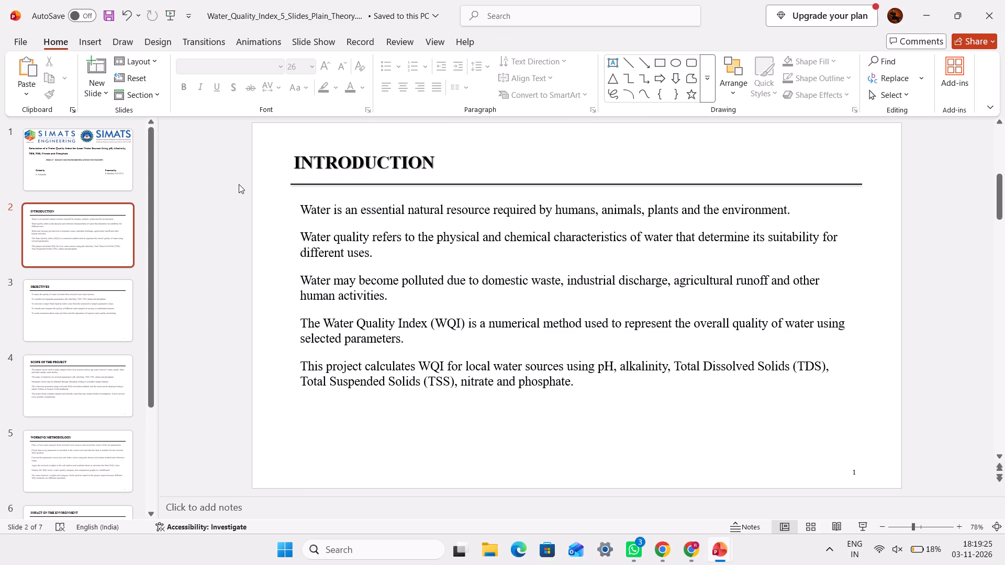
{"action": "left_click", "coordinate": [124, 324]}
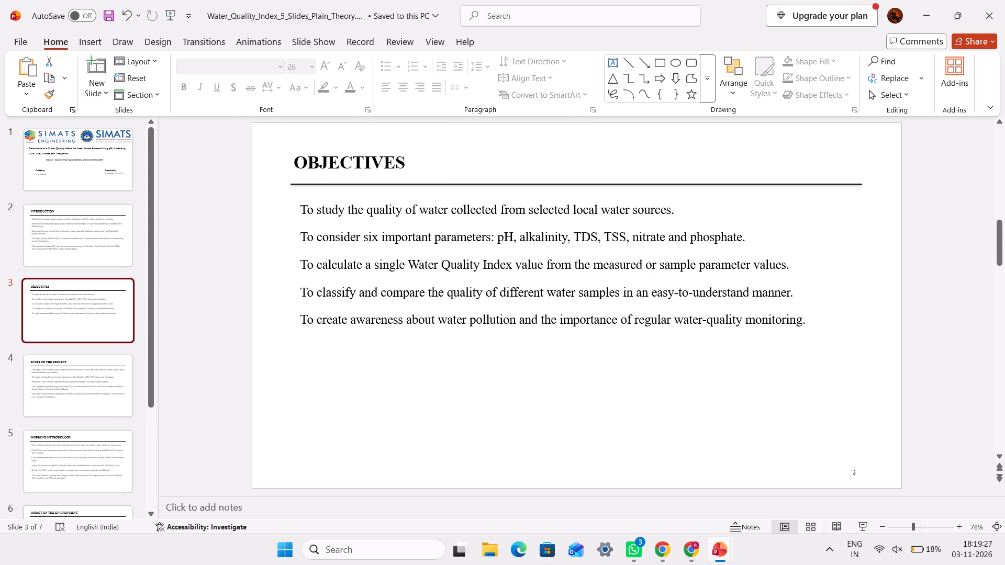
{"action": "left_click_drag", "start_coordinate": [298, 163], "coordinate": [417, 168]}
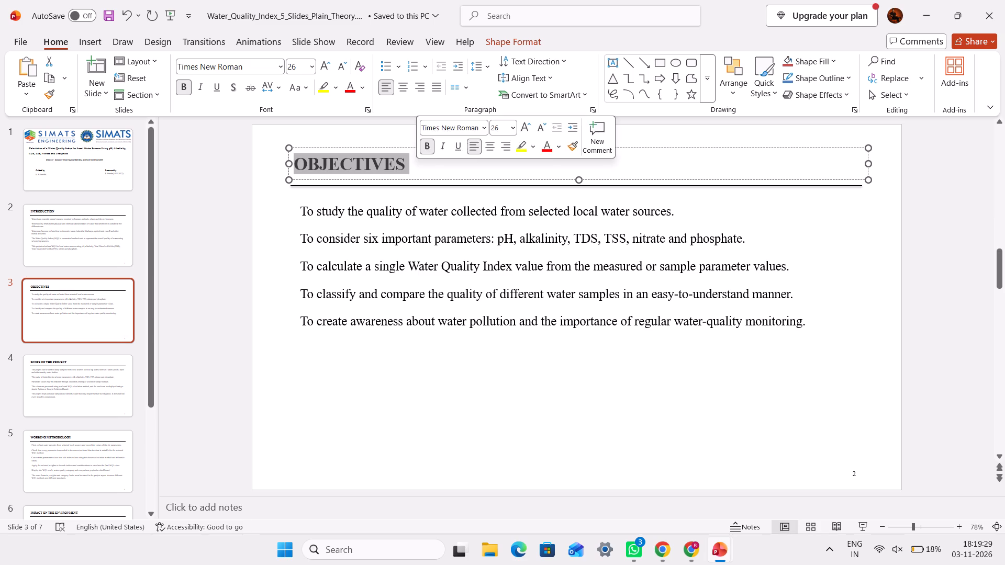
{"action": "left_click", "coordinate": [231, 92]}
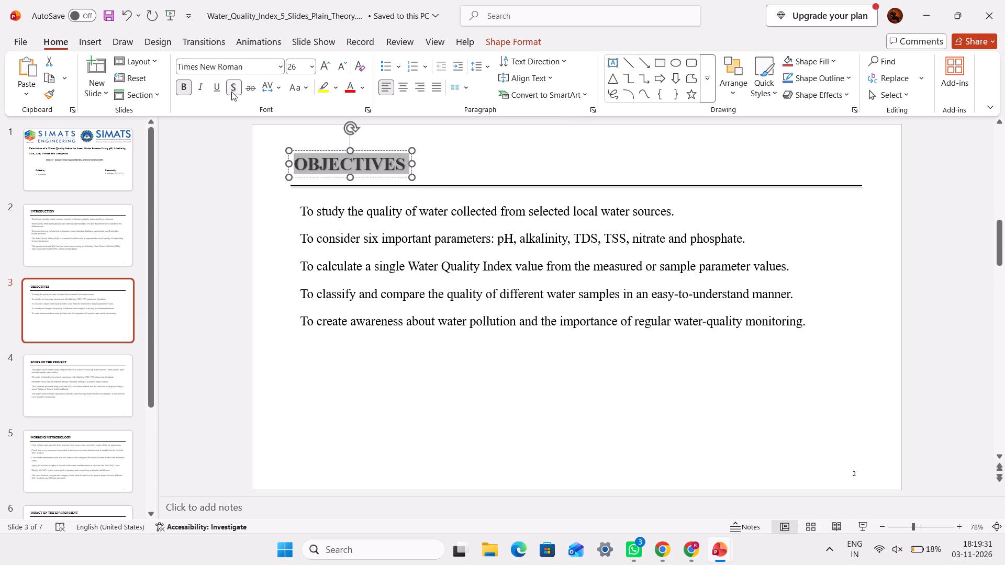
Apply a text shadow to the SCOPE OF THE PROJECT and WORKING METHODOLOGY headings on slides 4 and 5.
{"action": "left_click", "coordinate": [97, 377]}
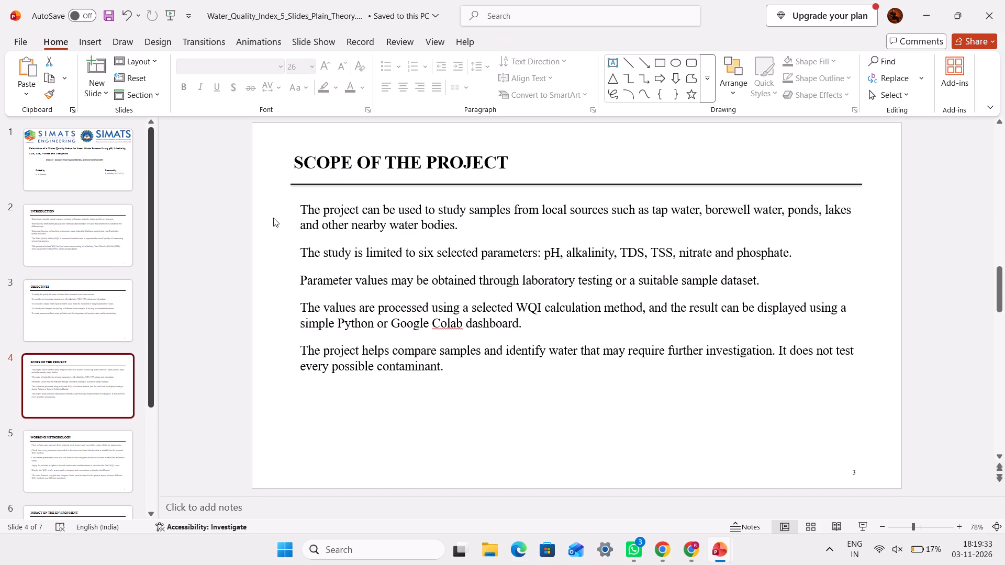
{"action": "left_click_drag", "start_coordinate": [296, 159], "coordinate": [535, 144]}
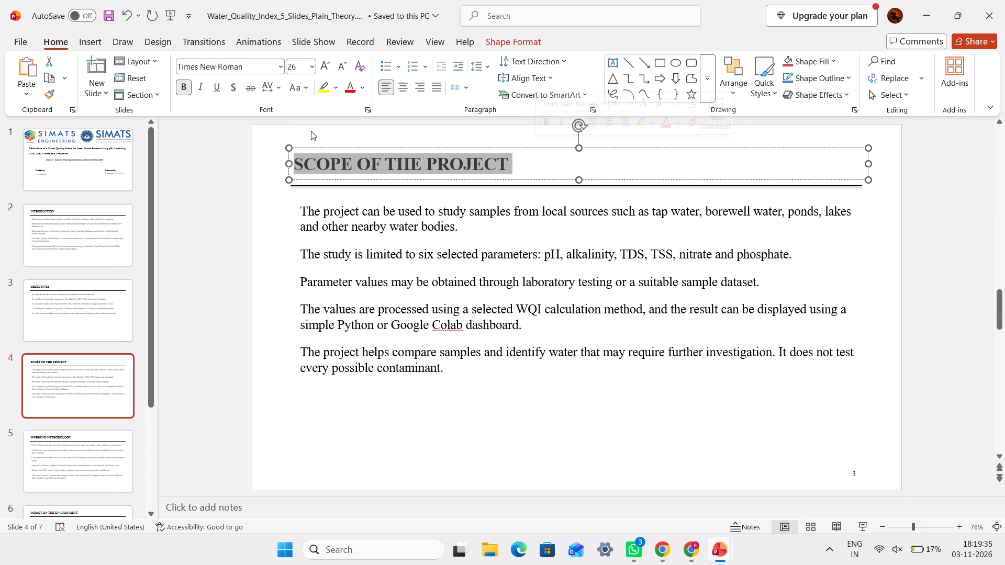
{"action": "left_click", "coordinate": [235, 88]}
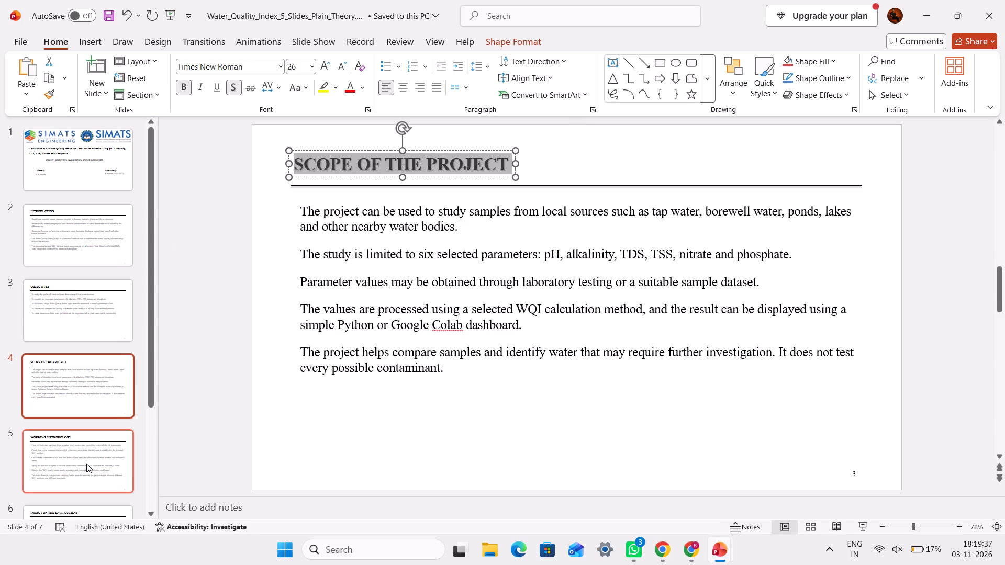
{"action": "left_click", "coordinate": [86, 463]}
{"action": "left_click_drag", "start_coordinate": [299, 163], "coordinate": [556, 161]}
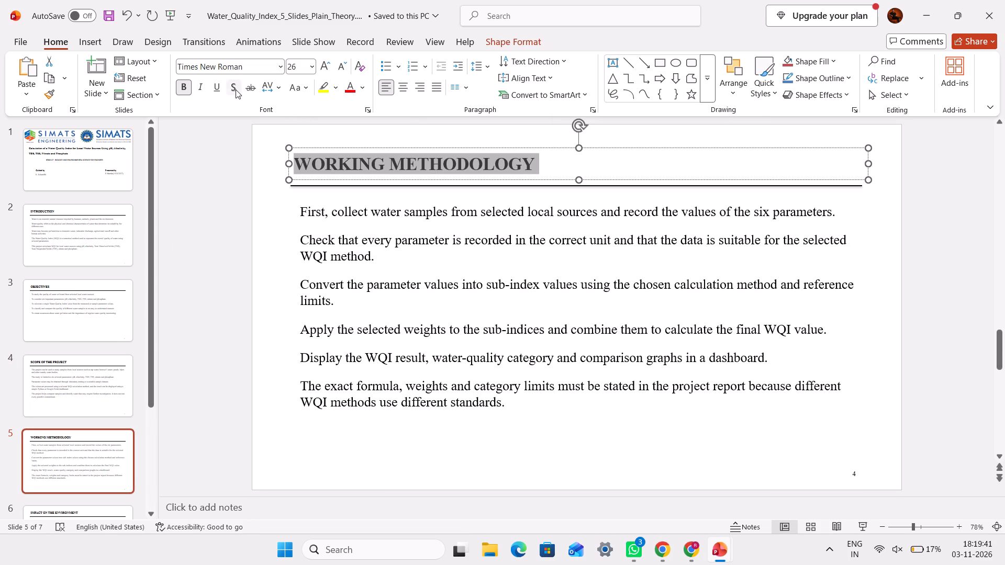
{"action": "left_click", "coordinate": [236, 89]}
{"action": "scroll", "coordinate": [79, 387], "scroll_direction": "down", "scroll_amount": 1}
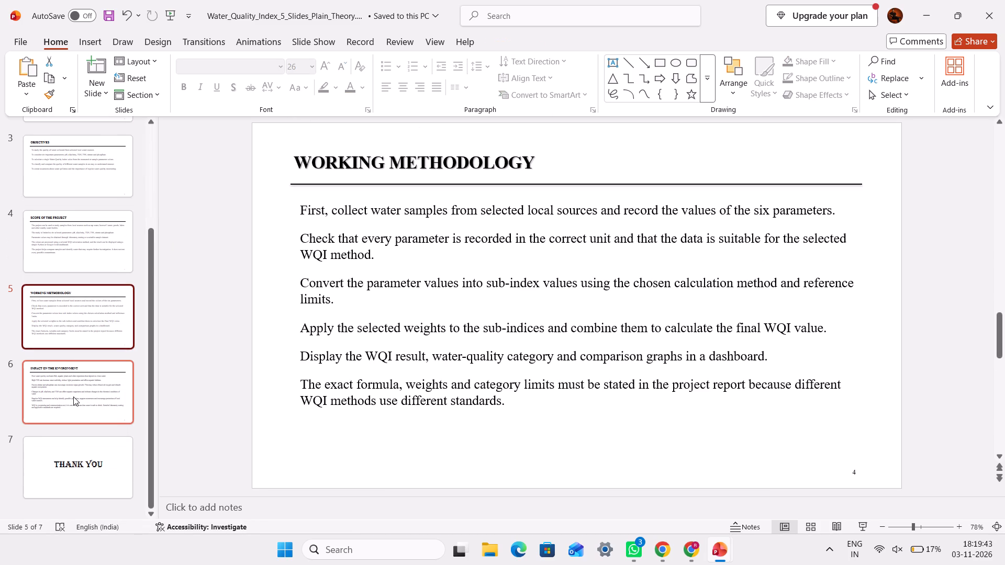
Apply a text shadow to the IMPACT ON THE ENVIRONMENT heading on slide 6 and the THANK YOU text on slide 7.
{"action": "left_click", "coordinate": [73, 397]}
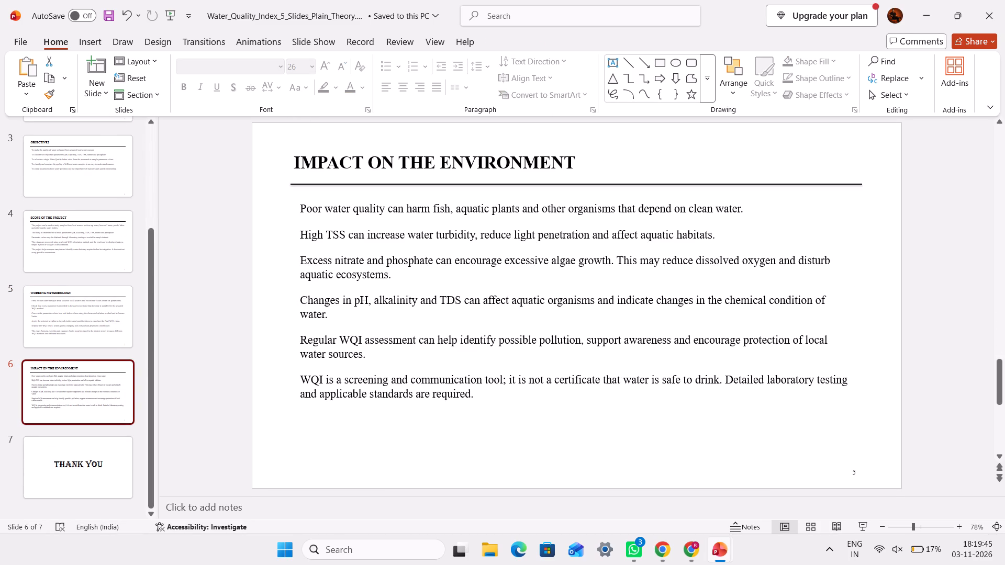
{"action": "left_click_drag", "start_coordinate": [297, 160], "coordinate": [583, 157]}
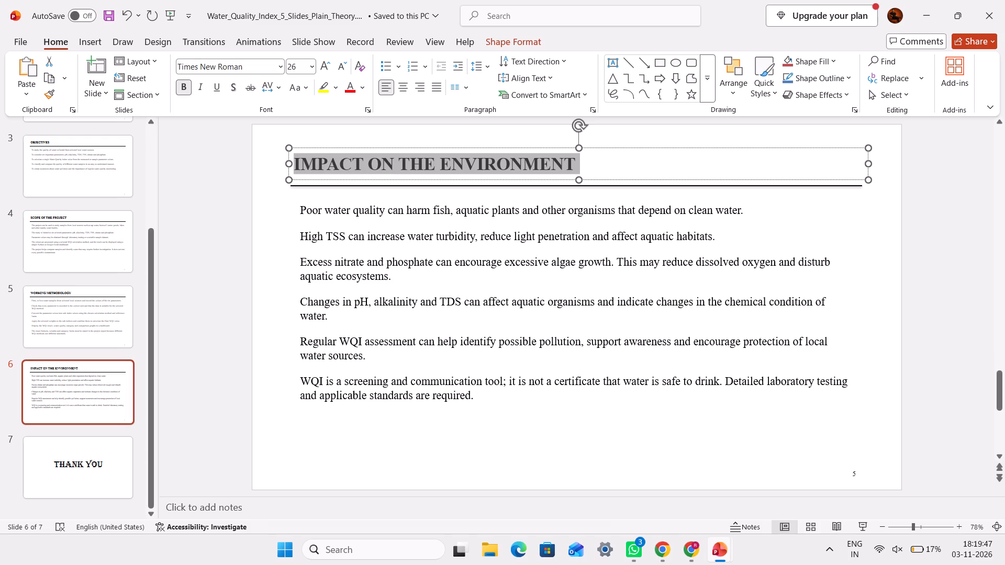
{"action": "left_click_drag", "start_coordinate": [583, 157], "coordinate": [590, 158]}
{"action": "left_click", "coordinate": [231, 91]}
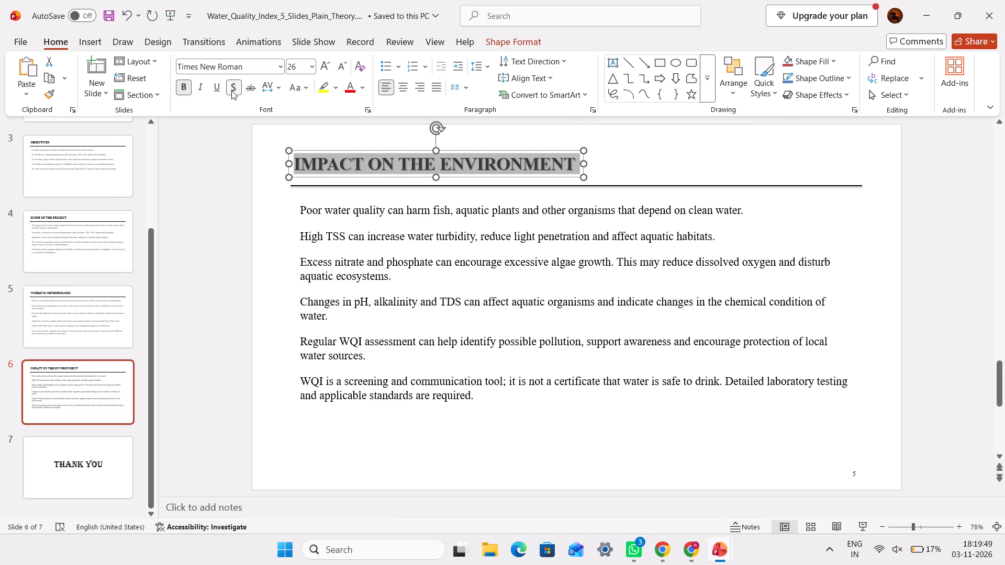
{"action": "left_click", "coordinate": [185, 219]}
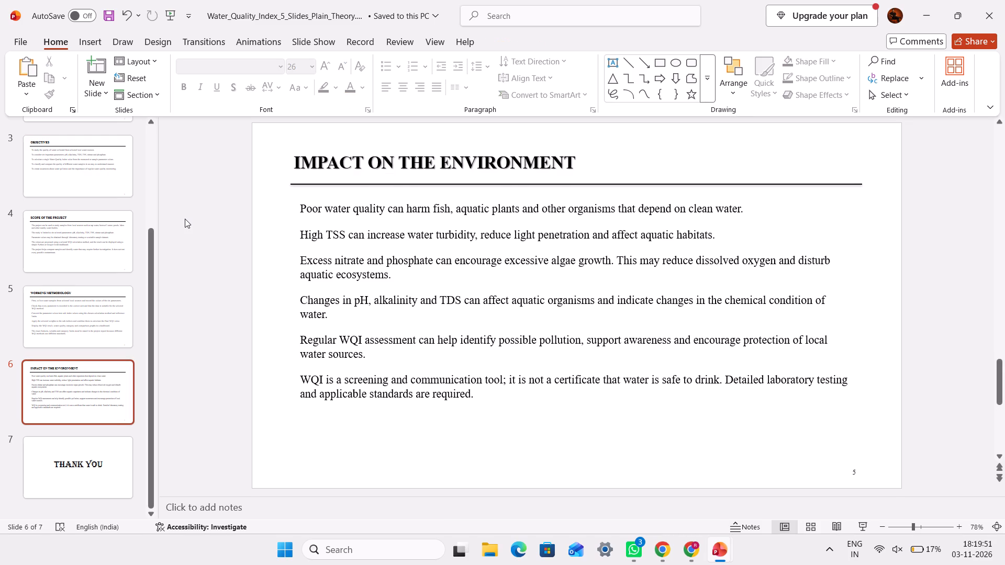
{"action": "left_click", "coordinate": [90, 460]}
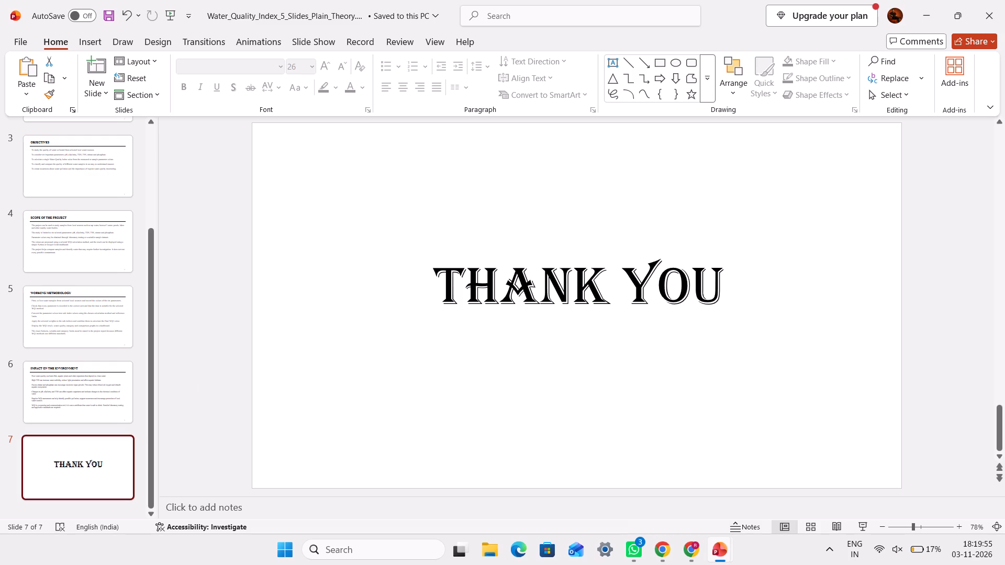
{"action": "left_click_drag", "start_coordinate": [446, 288], "coordinate": [756, 261]}
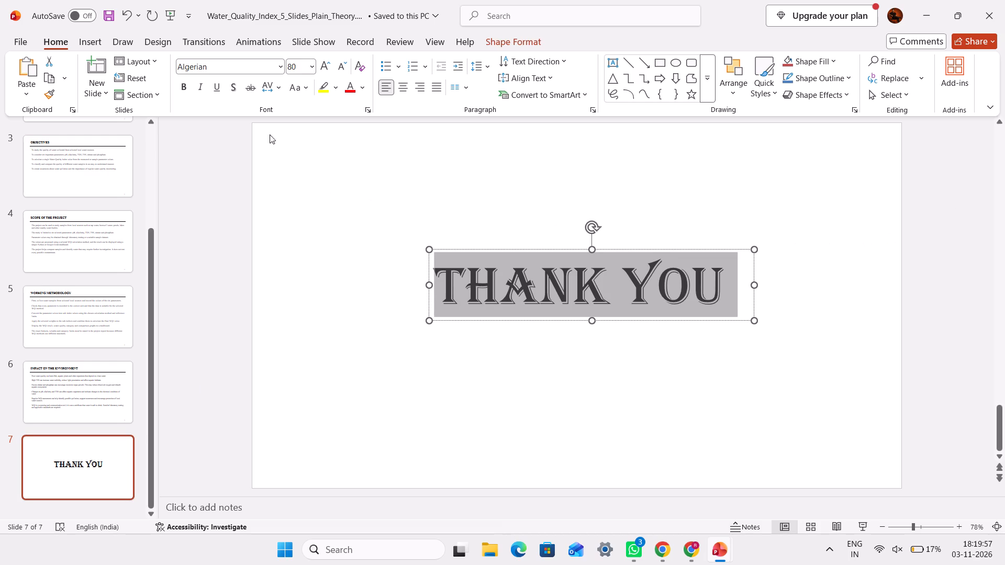
{"action": "left_click", "coordinate": [231, 91]}
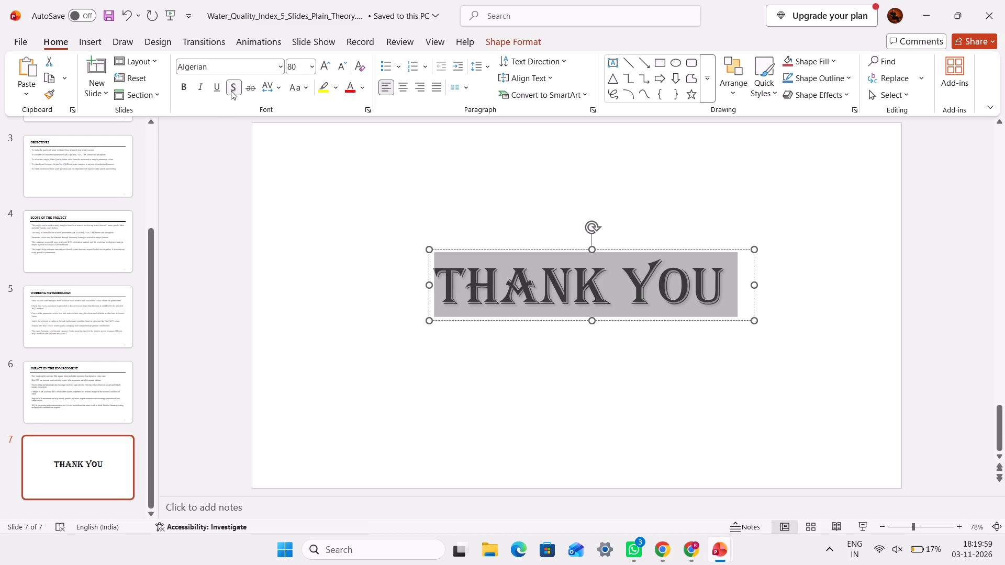
{"action": "left_click", "coordinate": [301, 213]}
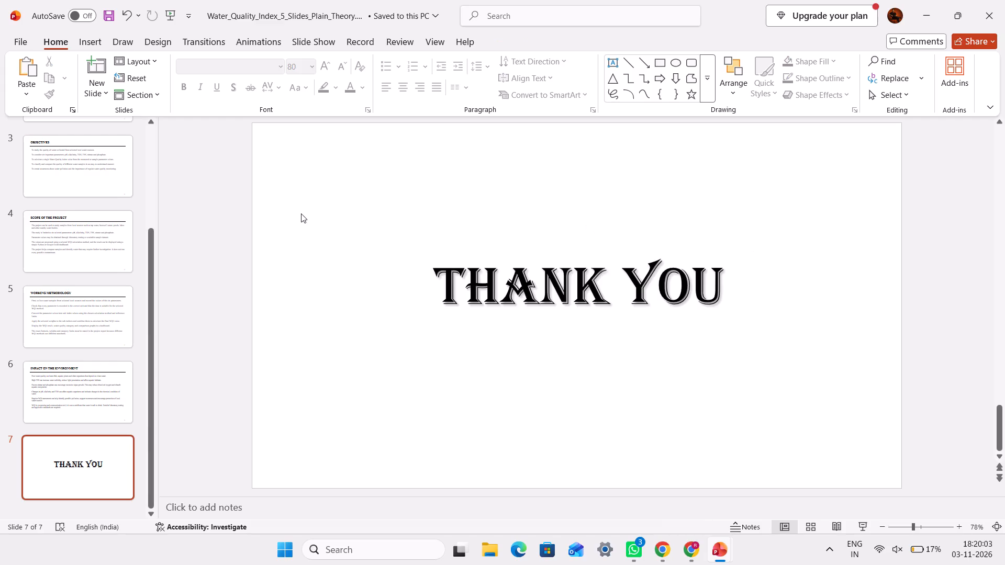
Turn on AutoSave for the presentation by uploading it to the personal OneDrive.
{"action": "left_click", "coordinate": [51, 190]}
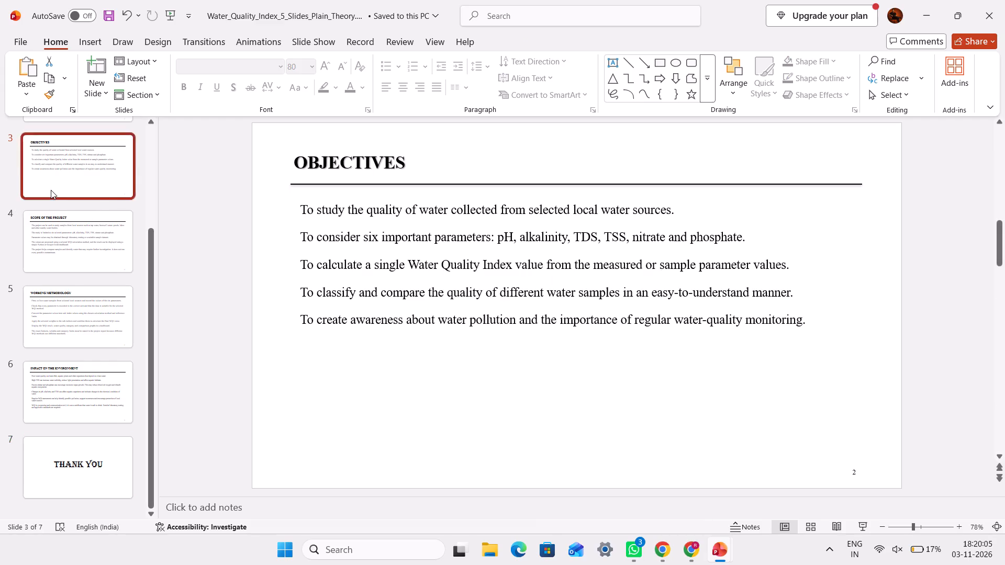
{"action": "scroll", "coordinate": [51, 190], "scroll_direction": "up", "scroll_amount": 6}
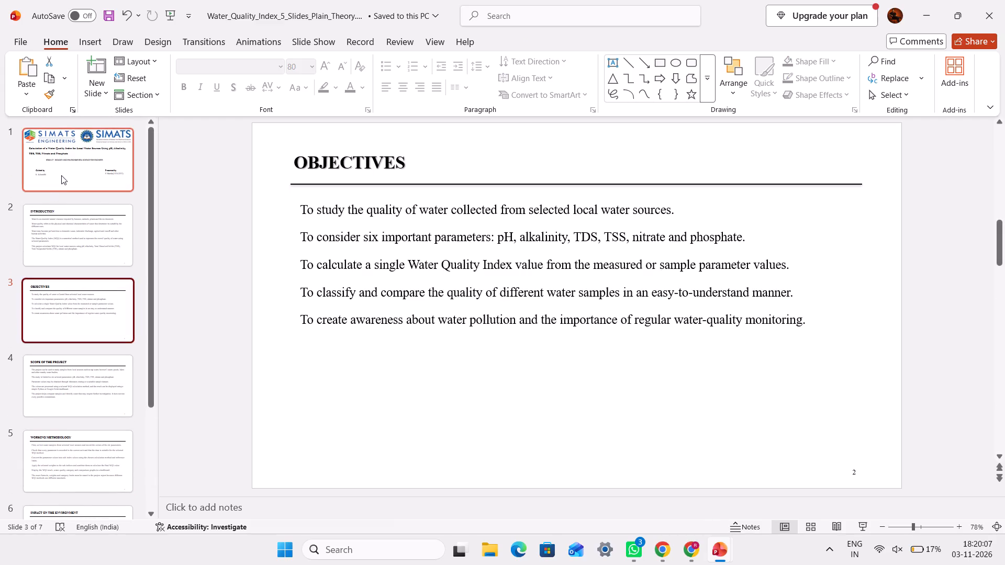
{"action": "left_click", "coordinate": [82, 17]}
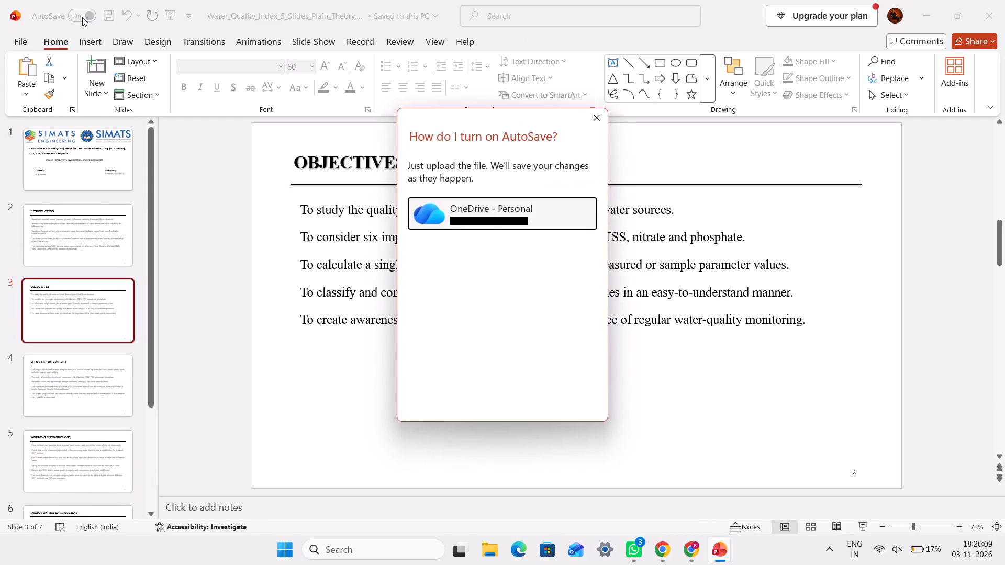
{"action": "left_click", "coordinate": [428, 206]}
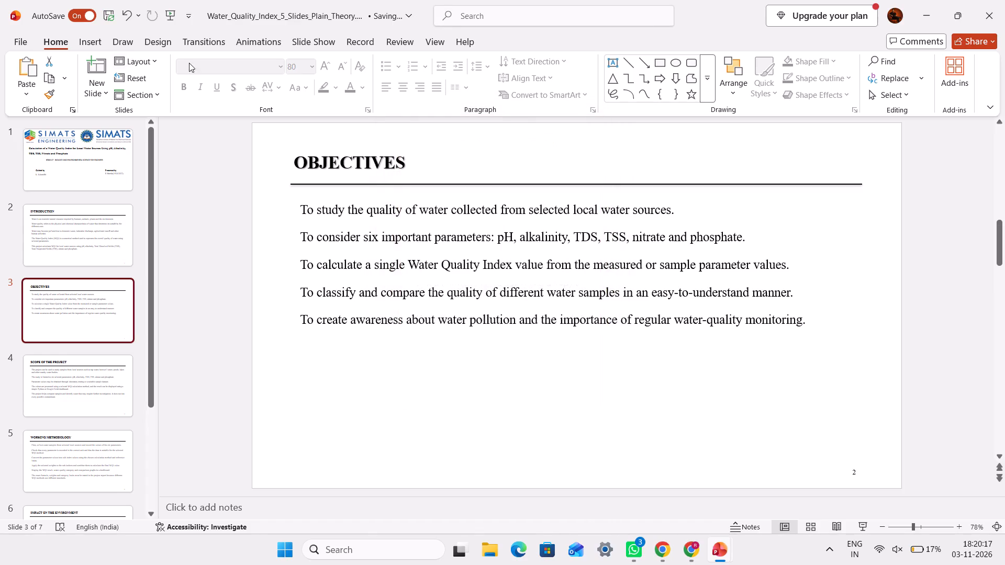
Save a copy of the presentation in the PC's Downloads folder under the file name BIO-EVS.PPT.
{"action": "left_click", "coordinate": [18, 42]}
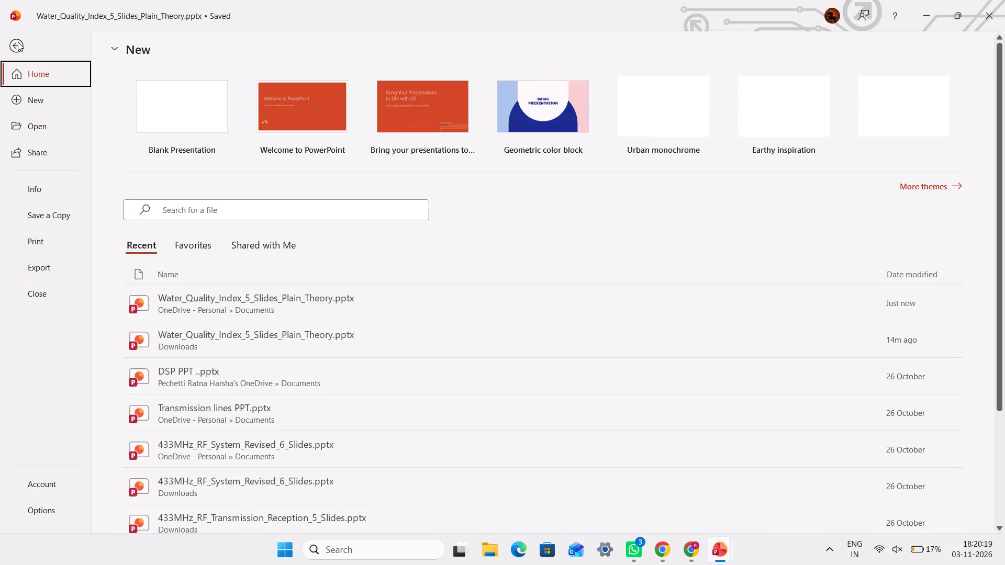
{"action": "left_click", "coordinate": [35, 210]}
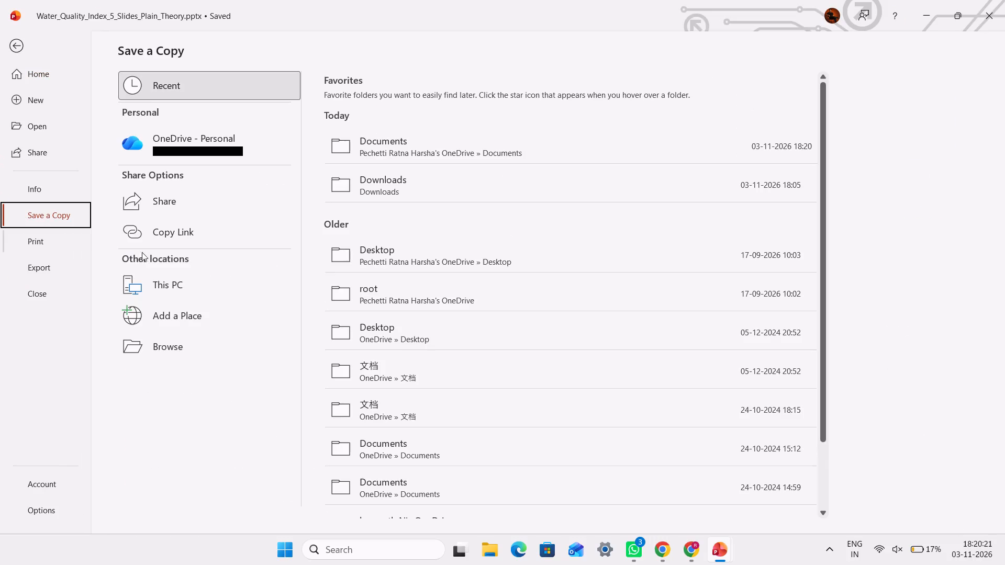
{"action": "left_click", "coordinate": [194, 287]}
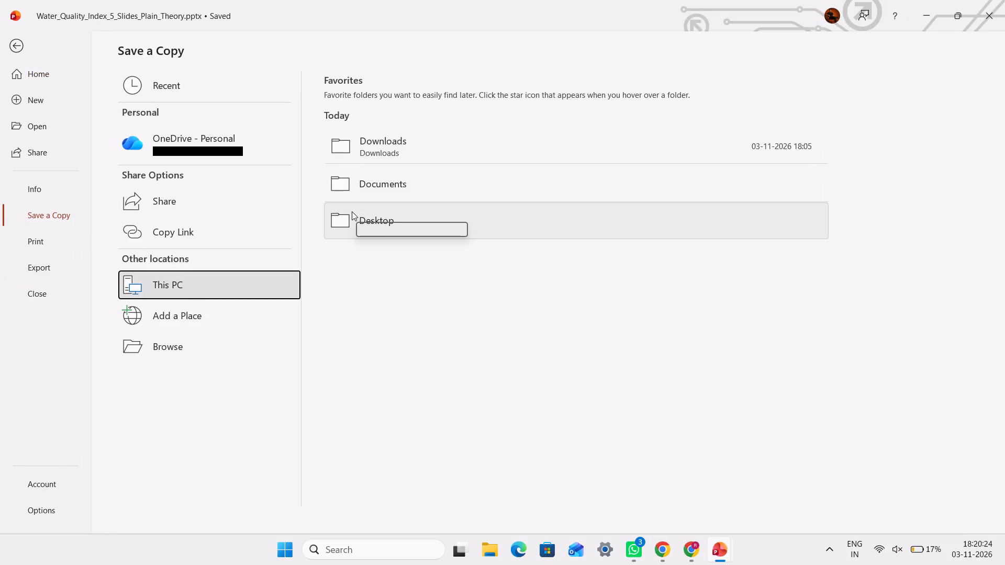
{"action": "left_click", "coordinate": [386, 157]}
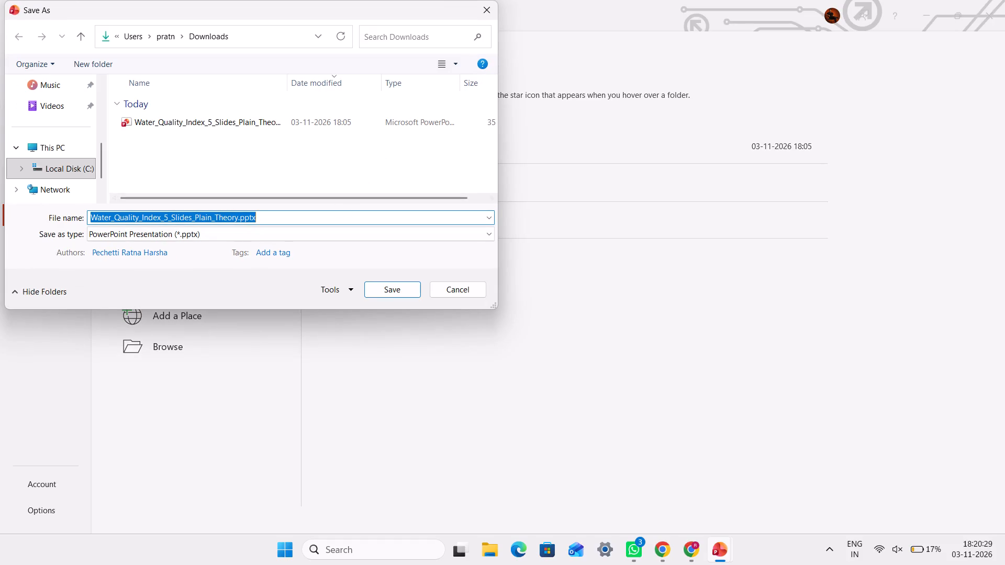
{"action": "left_click", "coordinate": [283, 218]}
{"action": "key", "text": "BackSpace"}
{"action": "key", "text": "BackSpace"}
{"action": "key", "text": "BackSpace"}
{"action": "key", "text": "BackSpace"}
{"action": "key", "text": "BackSpace"}
{"action": "key", "text": "BackSpace"}
{"action": "key", "text": "BackSpace"}
{"action": "key", "text": "BackSpace"}
{"action": "key", "text": "BackSpace"}
{"action": "key", "text": "BackSpace"}
{"action": "key", "text": "BackSpace"}
{"action": "key", "text": "BackSpace"}
{"action": "key", "text": "BackSpace"}
{"action": "key", "text": "BackSpace"}
{"action": "key", "text": "BackSpace"}
{"action": "key", "text": "BackSpace"}
{"action": "key", "text": "BackSpace"}
{"action": "key", "text": "BackSpace"}
{"action": "key", "text": "BackSpace"}
{"action": "key", "text": "BackSpace"}
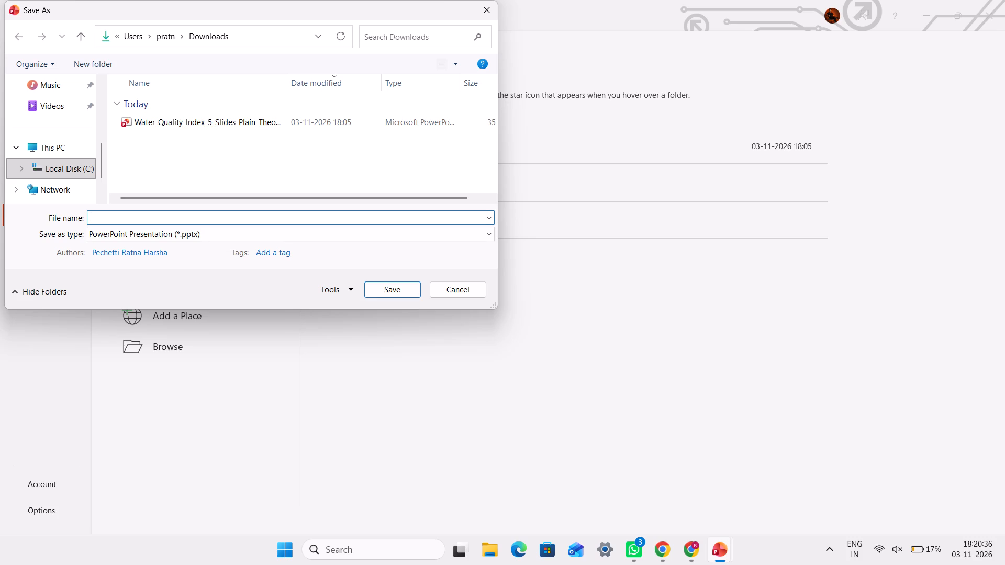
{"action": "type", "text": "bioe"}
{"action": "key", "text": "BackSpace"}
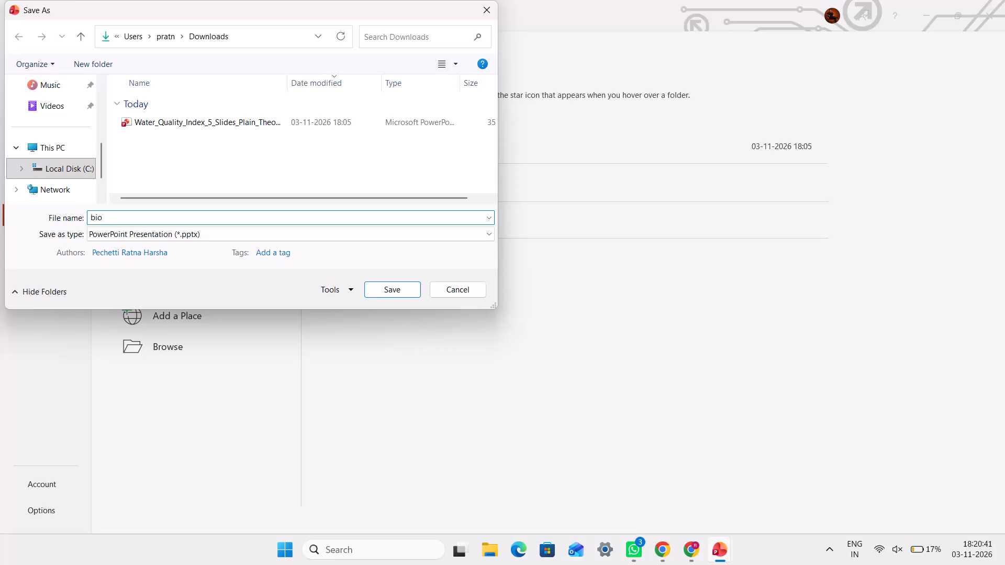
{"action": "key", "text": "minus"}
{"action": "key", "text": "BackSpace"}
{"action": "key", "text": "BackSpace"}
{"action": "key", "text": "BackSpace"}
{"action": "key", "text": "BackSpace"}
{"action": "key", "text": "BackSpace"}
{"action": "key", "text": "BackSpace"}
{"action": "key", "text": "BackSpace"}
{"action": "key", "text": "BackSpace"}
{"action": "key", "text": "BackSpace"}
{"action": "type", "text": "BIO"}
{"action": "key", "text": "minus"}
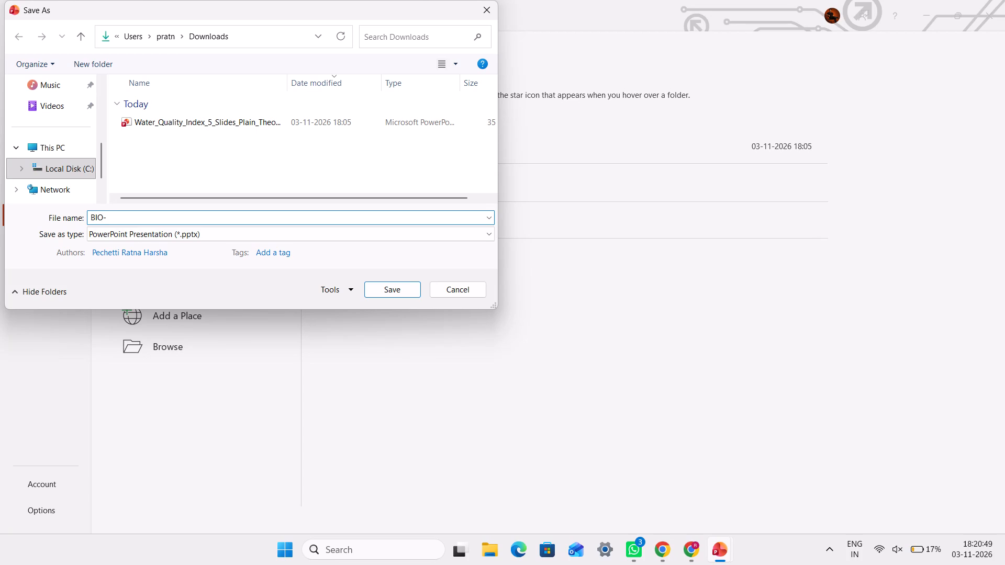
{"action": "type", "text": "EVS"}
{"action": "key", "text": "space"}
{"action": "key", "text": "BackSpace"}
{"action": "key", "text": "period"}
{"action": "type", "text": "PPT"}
{"action": "left_click", "coordinate": [406, 290]}
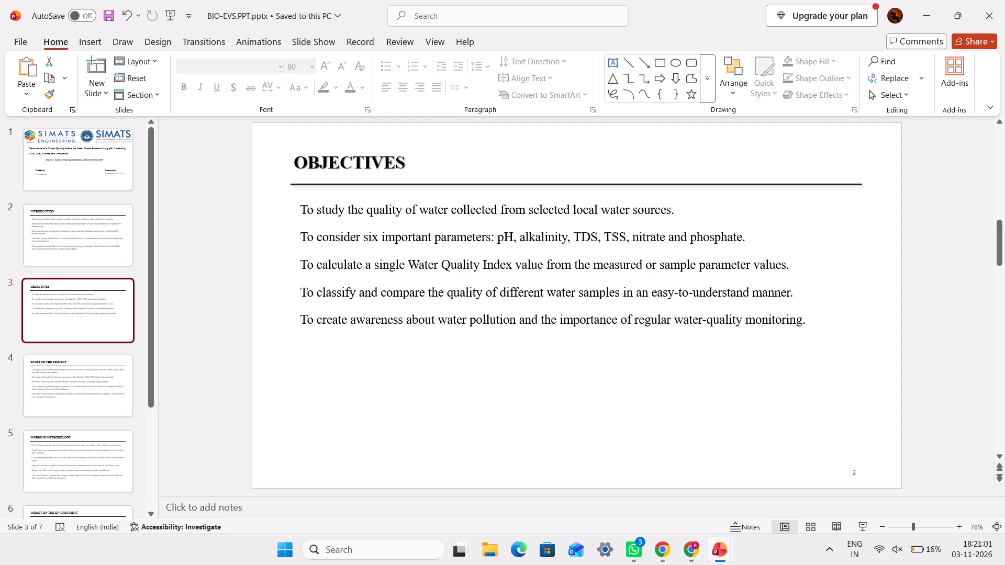
Play the slide show from the title slide through the THANK YOU slide to check the deck, and exit it.
{"action": "left_click", "coordinate": [170, 12]}
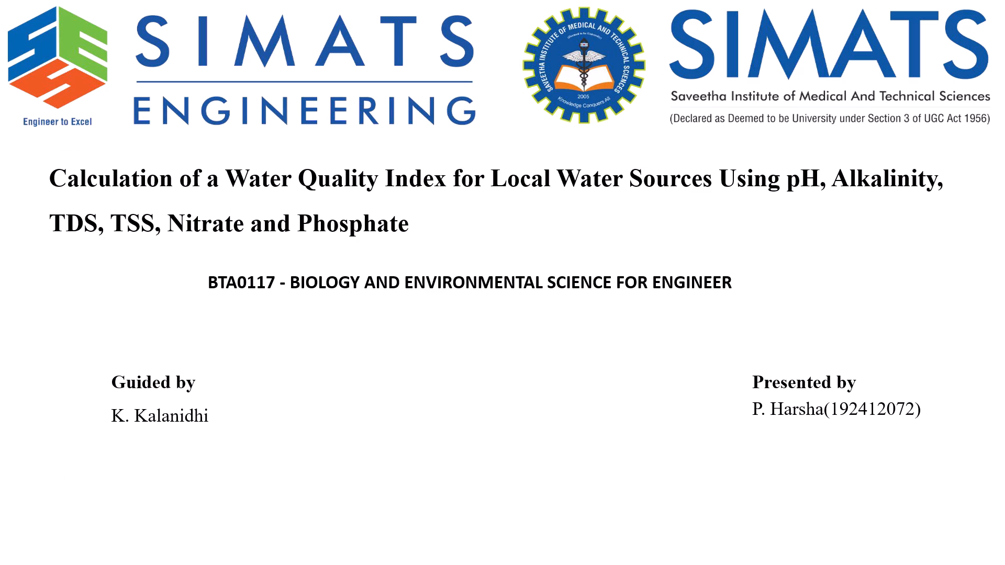
{"action": "key", "text": "Right"}
{"action": "key", "text": "Right"}
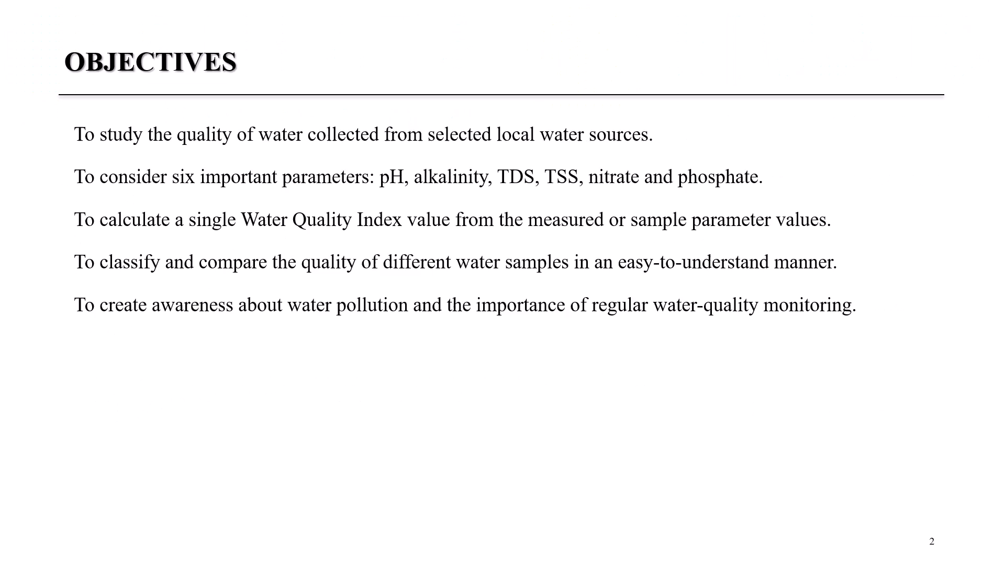
{"action": "key", "text": "Right"}
{"action": "key", "text": "Right"}
{"action": "key", "text": "Right"}
{"action": "key", "text": "Right"}
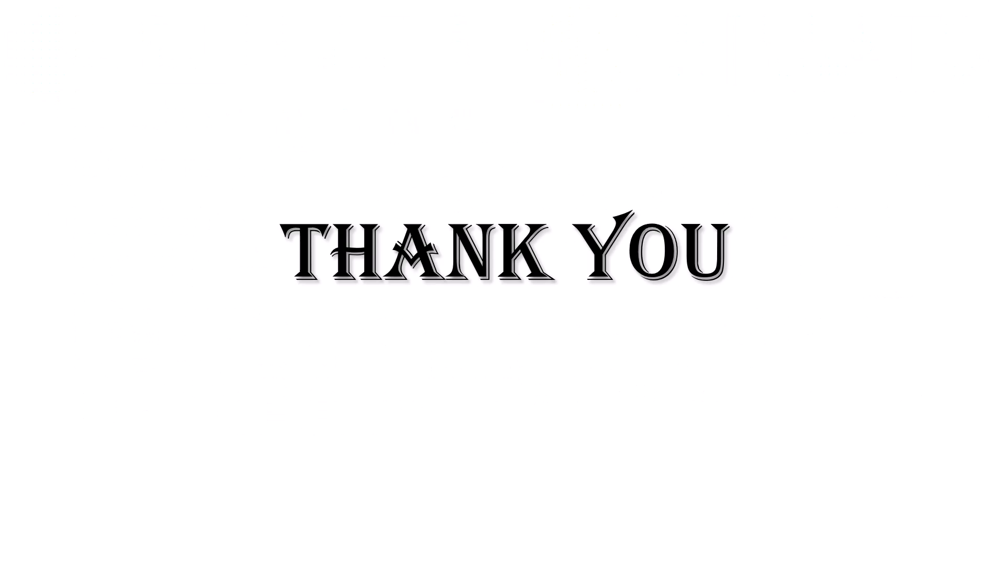
{"action": "key", "text": "Right"}
{"action": "key", "text": "Right"}
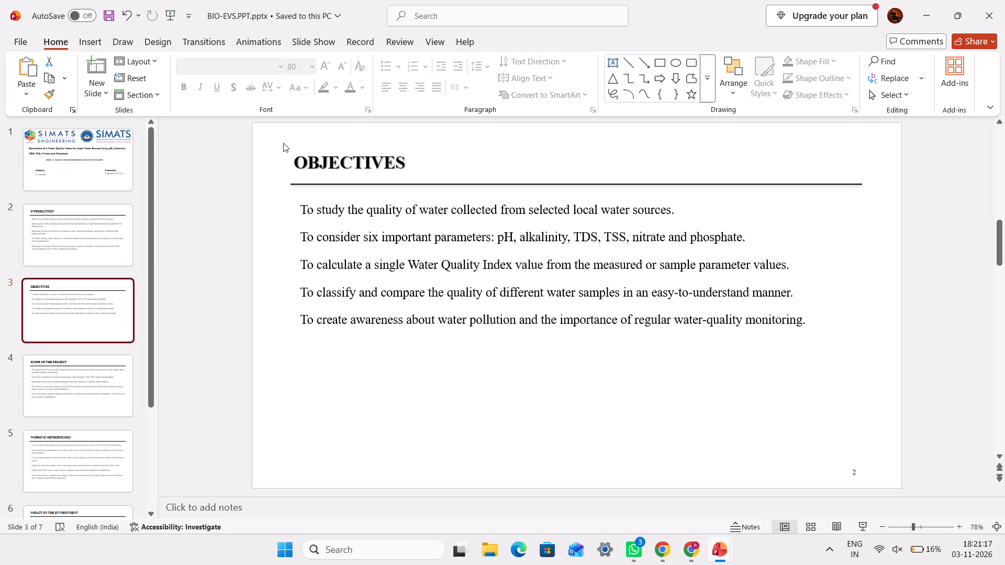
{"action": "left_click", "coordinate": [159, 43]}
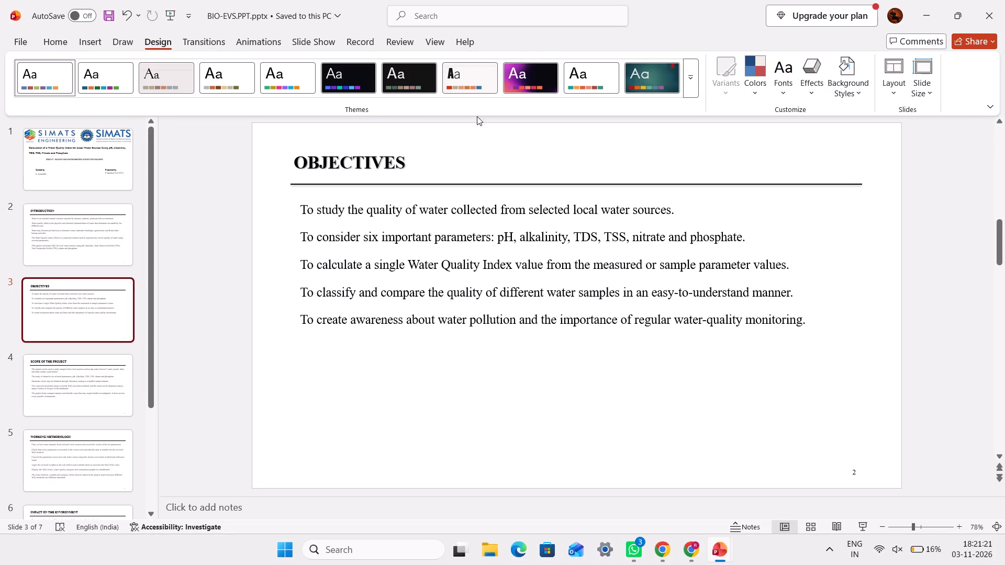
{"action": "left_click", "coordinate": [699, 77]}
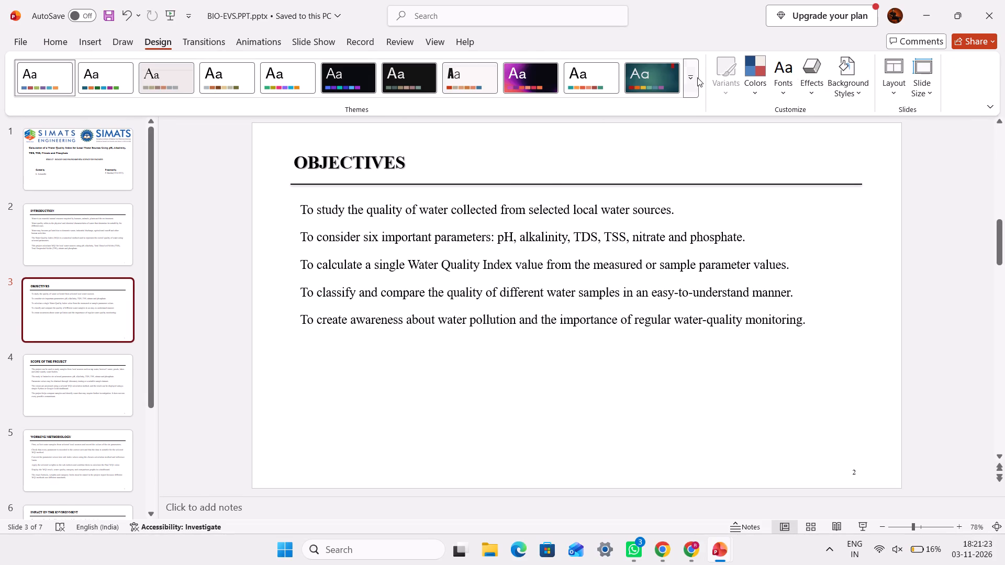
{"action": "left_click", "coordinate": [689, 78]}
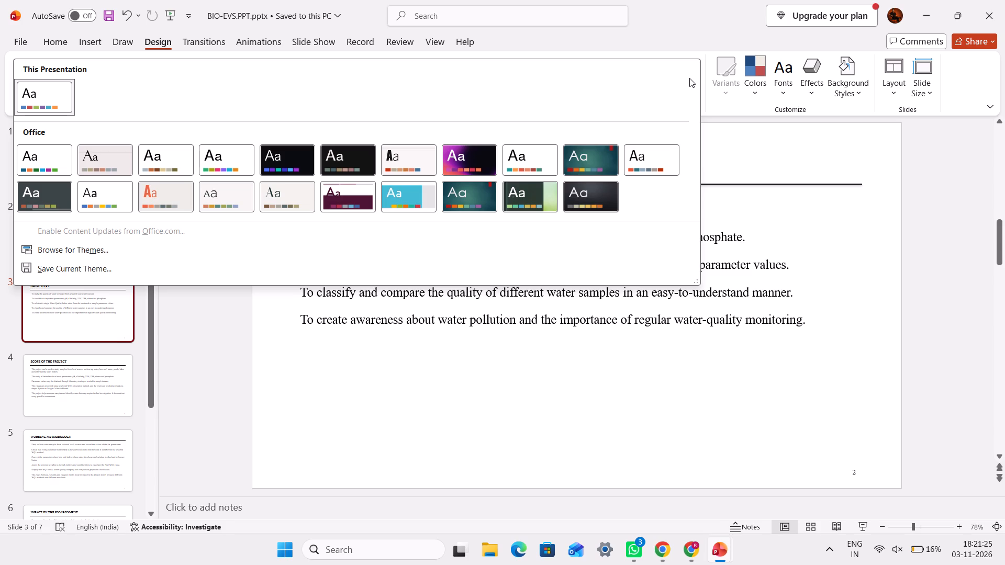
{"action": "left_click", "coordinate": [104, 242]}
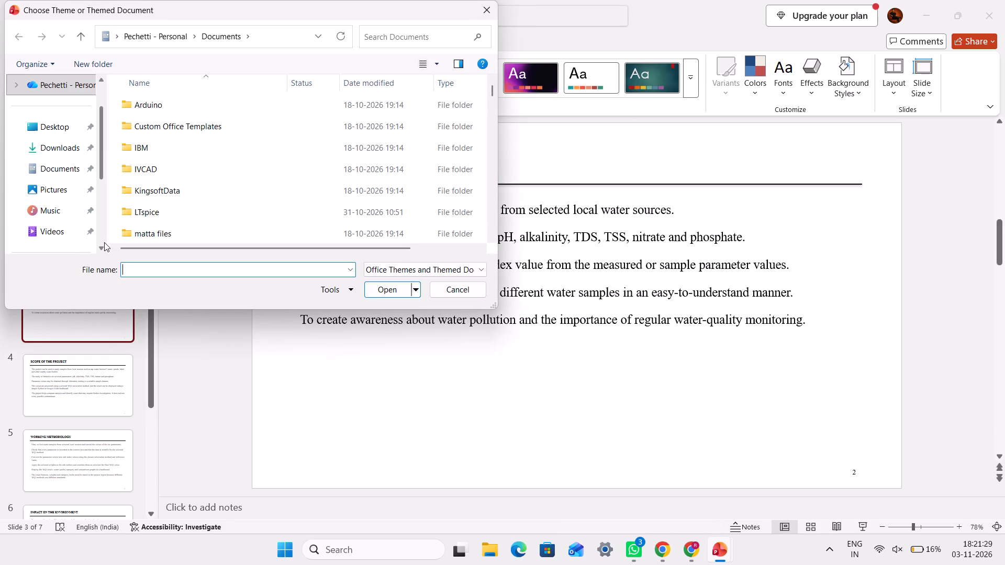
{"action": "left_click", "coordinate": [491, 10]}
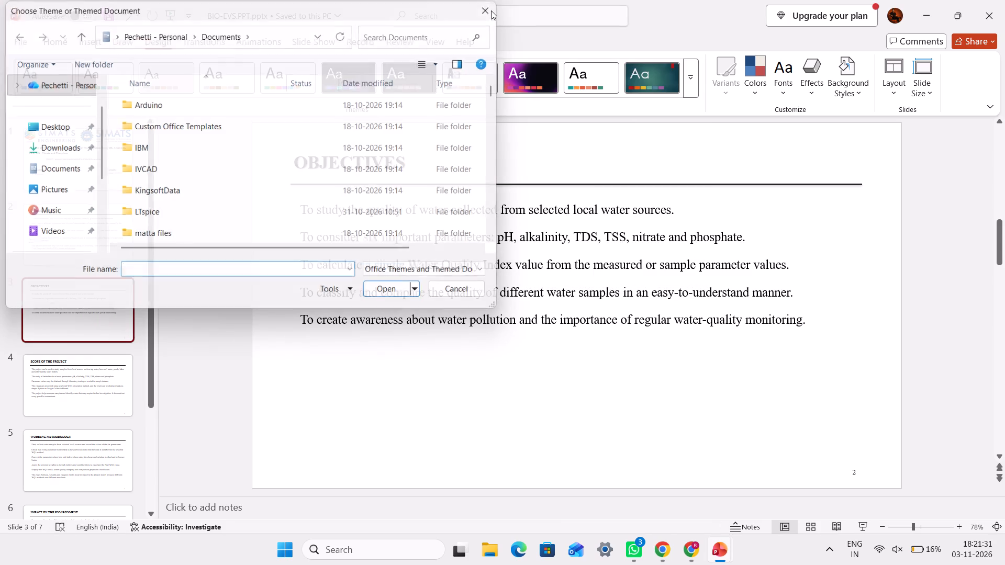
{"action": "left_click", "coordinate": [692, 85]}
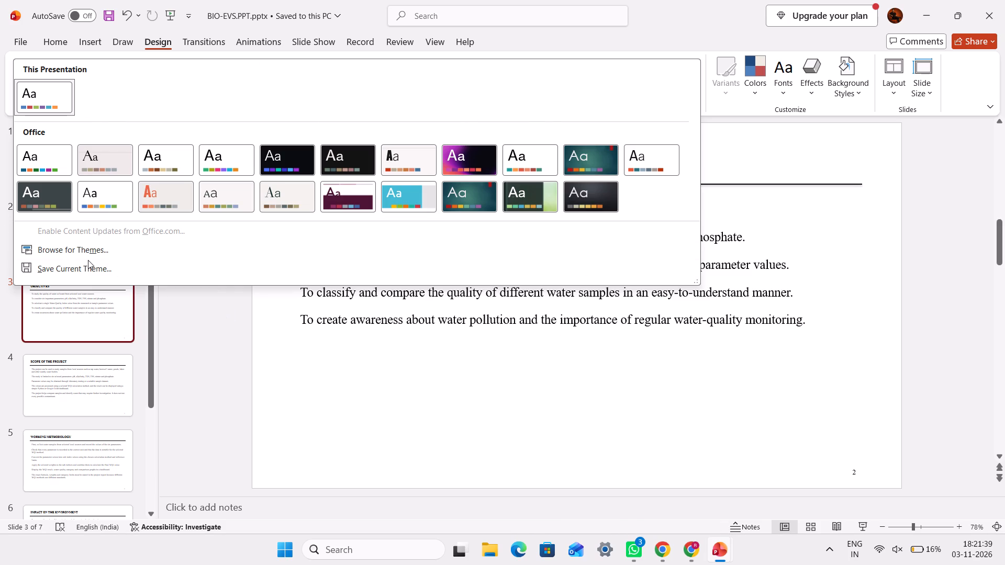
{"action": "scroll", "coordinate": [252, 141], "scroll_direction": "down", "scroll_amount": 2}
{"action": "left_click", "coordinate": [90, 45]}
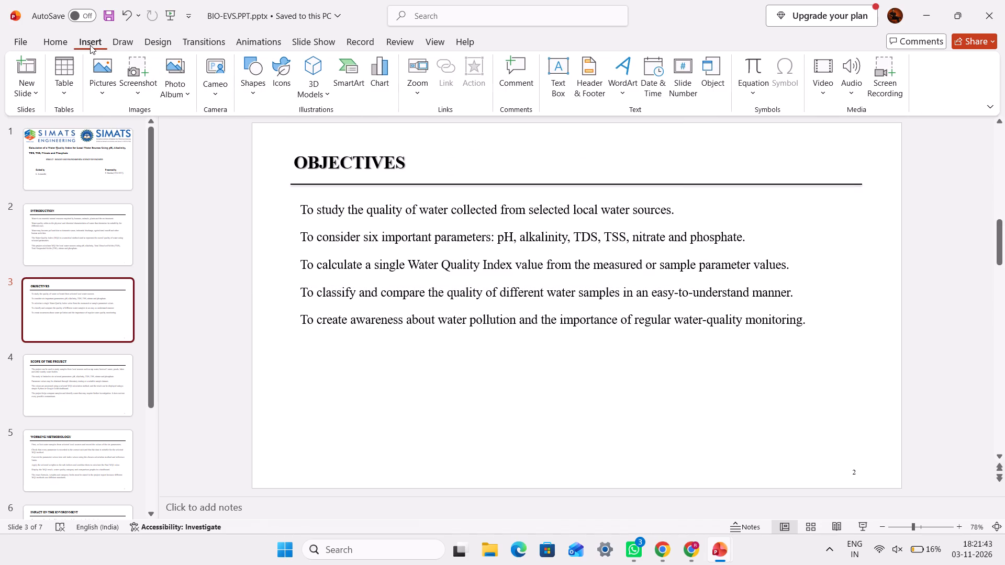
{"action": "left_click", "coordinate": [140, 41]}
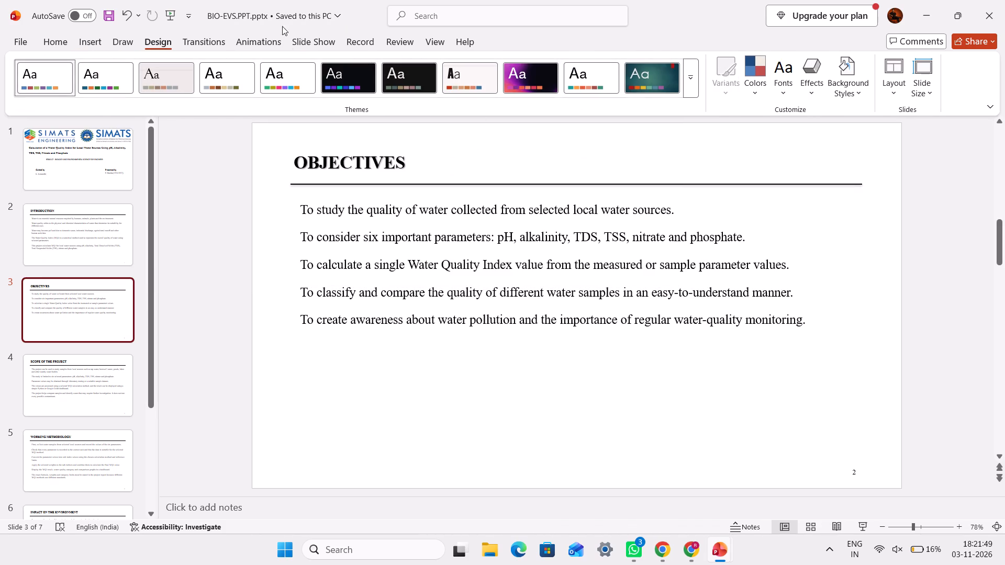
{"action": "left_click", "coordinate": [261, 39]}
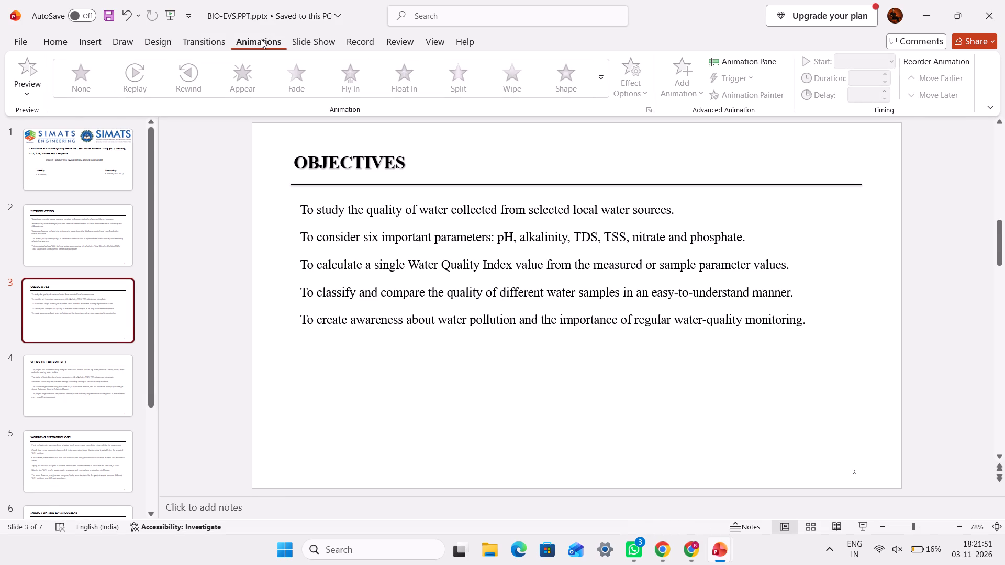
Add the Wipe transition to the OBJECTIVES slide and apply it to all slides in the presentation.
{"action": "left_click", "coordinate": [192, 37]}
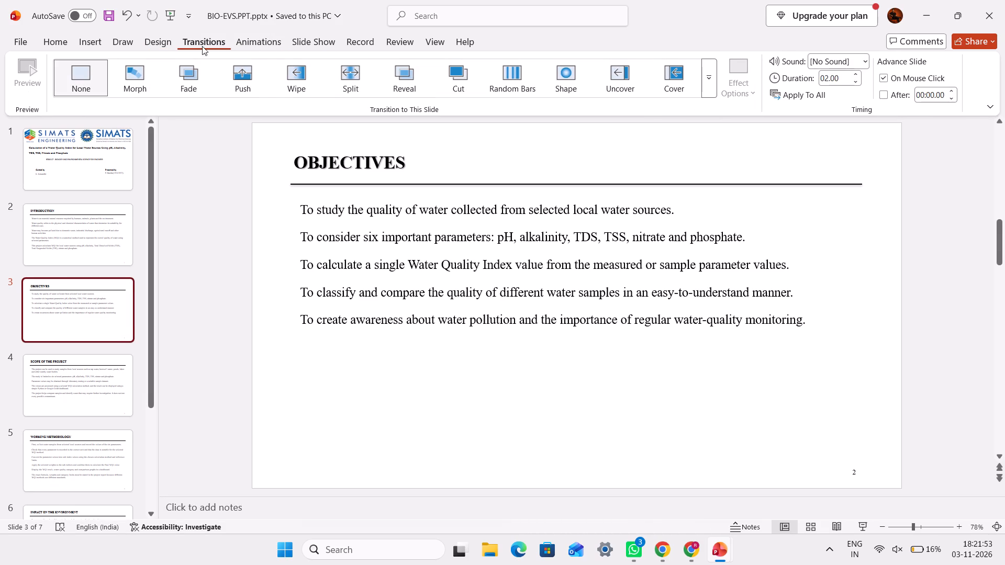
{"action": "left_click", "coordinate": [303, 79]}
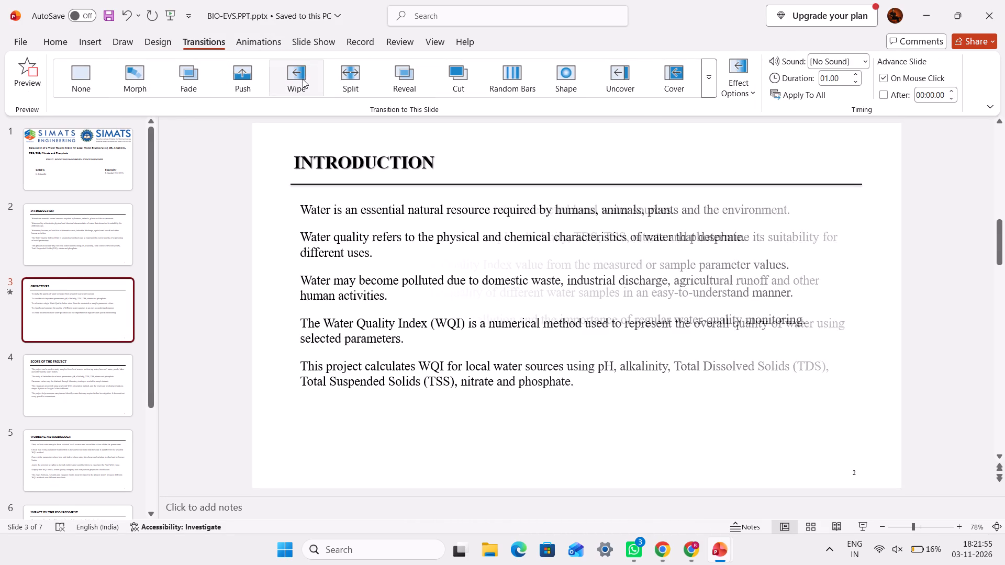
{"action": "left_click", "coordinate": [813, 99]}
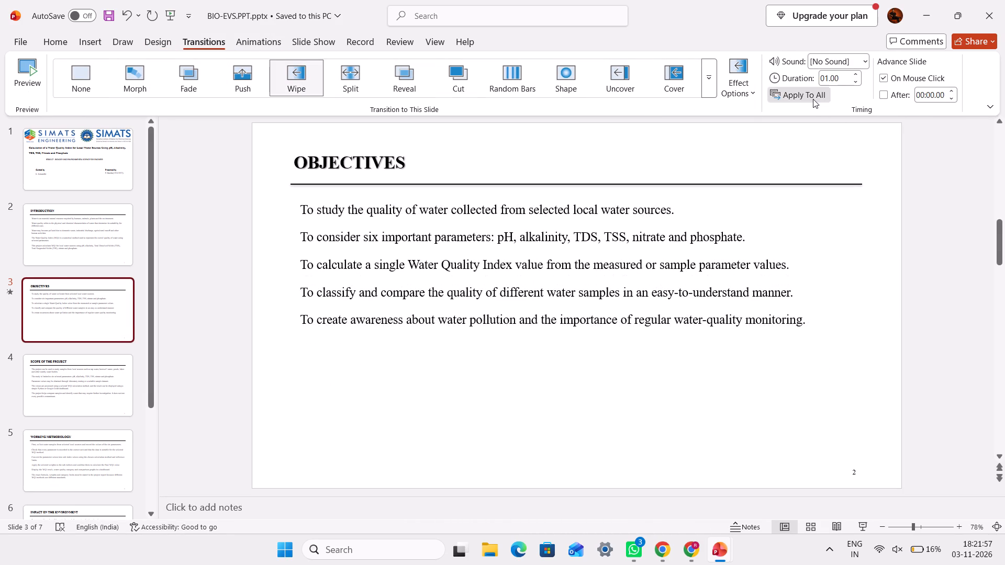
{"action": "left_click", "coordinate": [813, 99]}
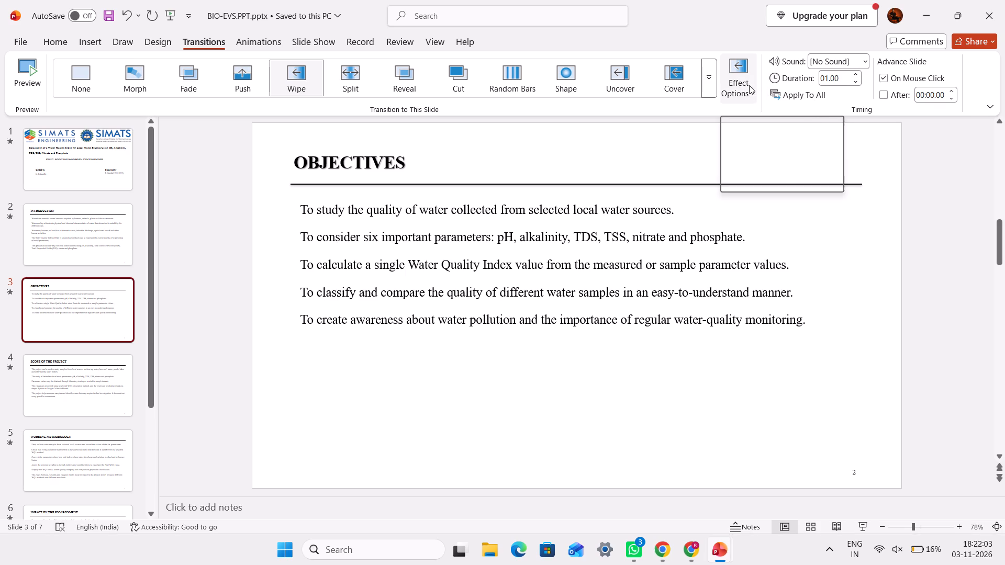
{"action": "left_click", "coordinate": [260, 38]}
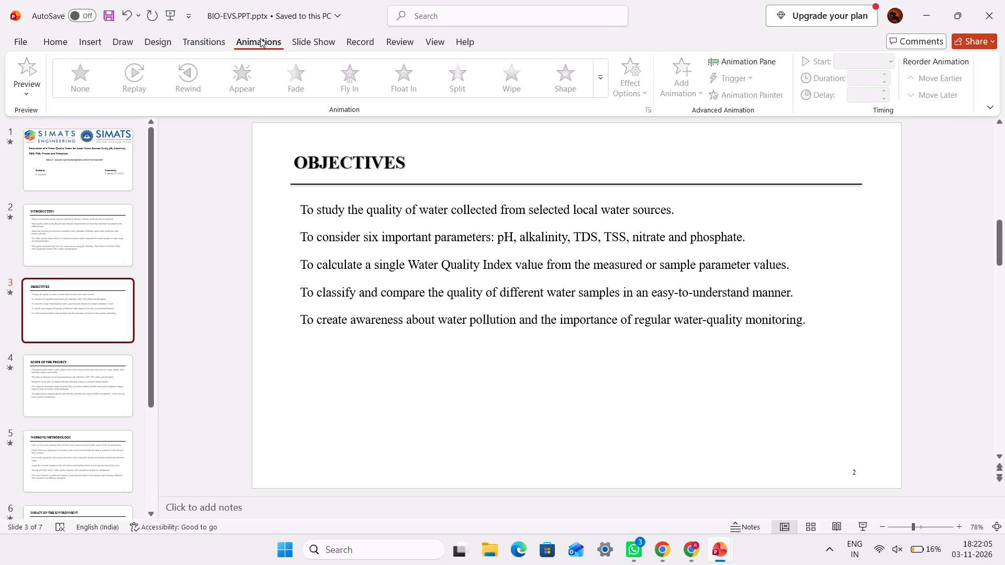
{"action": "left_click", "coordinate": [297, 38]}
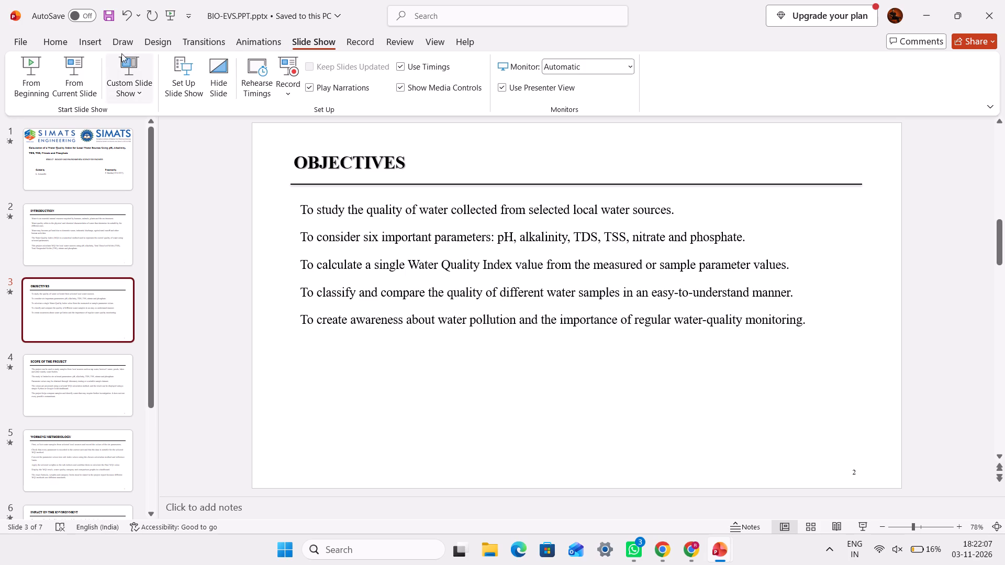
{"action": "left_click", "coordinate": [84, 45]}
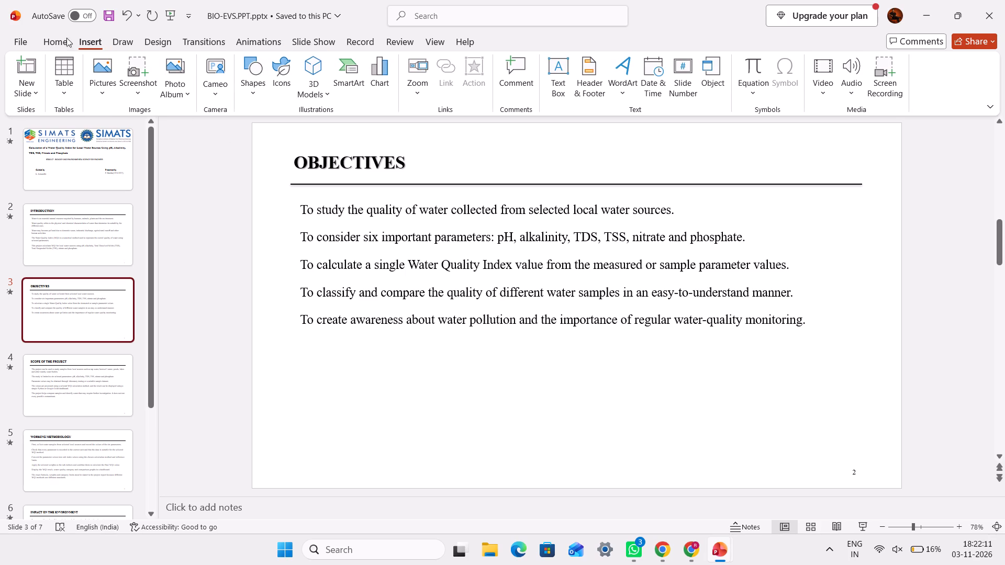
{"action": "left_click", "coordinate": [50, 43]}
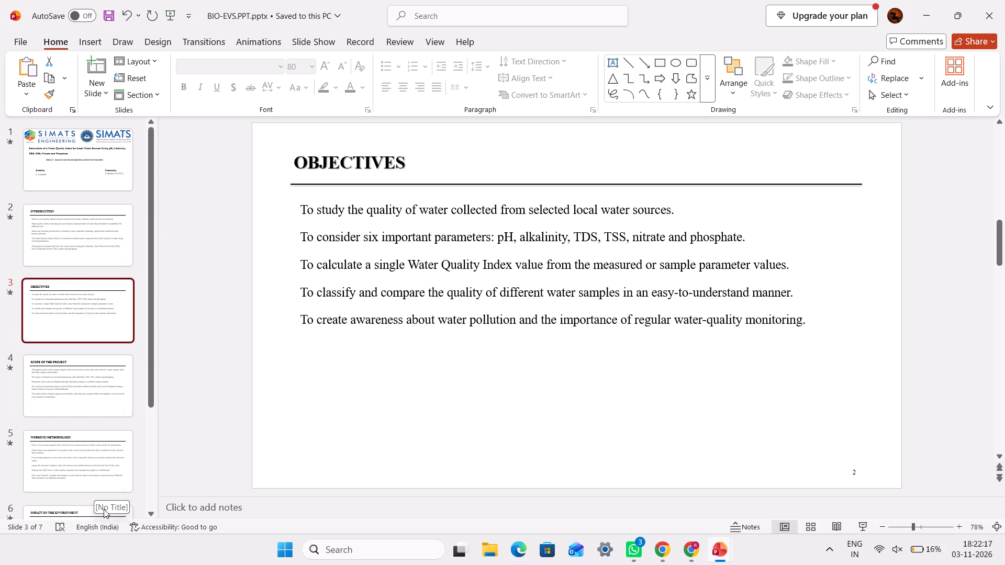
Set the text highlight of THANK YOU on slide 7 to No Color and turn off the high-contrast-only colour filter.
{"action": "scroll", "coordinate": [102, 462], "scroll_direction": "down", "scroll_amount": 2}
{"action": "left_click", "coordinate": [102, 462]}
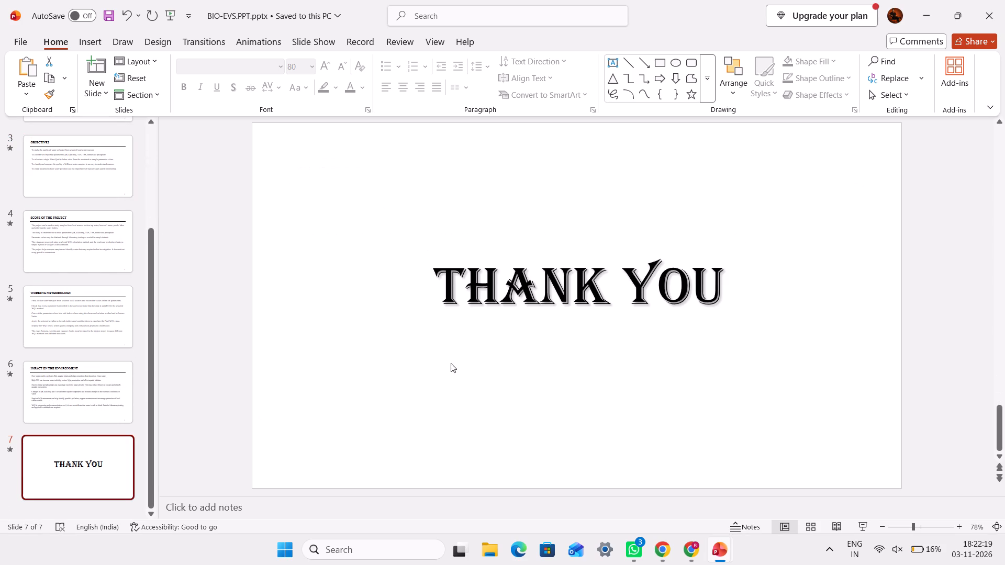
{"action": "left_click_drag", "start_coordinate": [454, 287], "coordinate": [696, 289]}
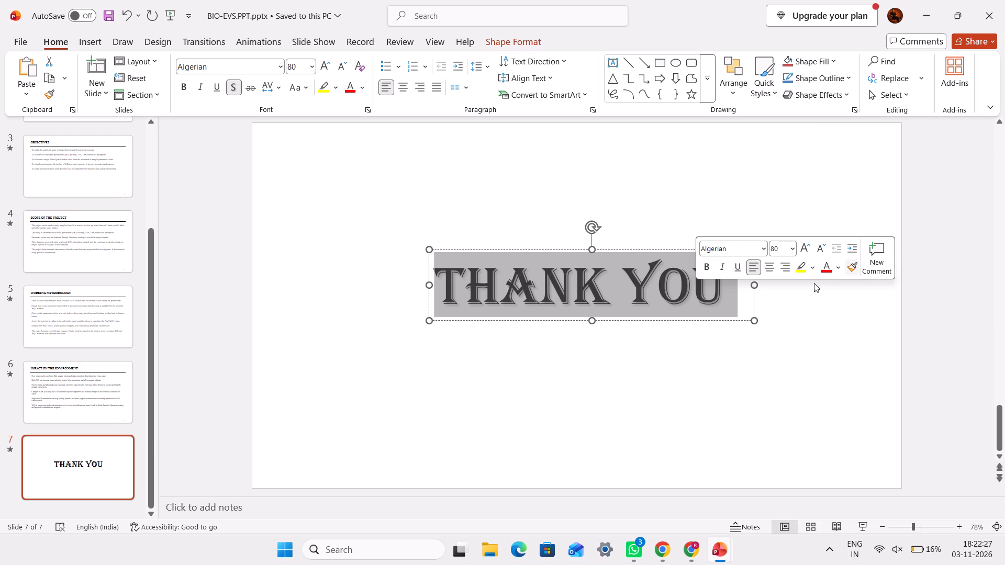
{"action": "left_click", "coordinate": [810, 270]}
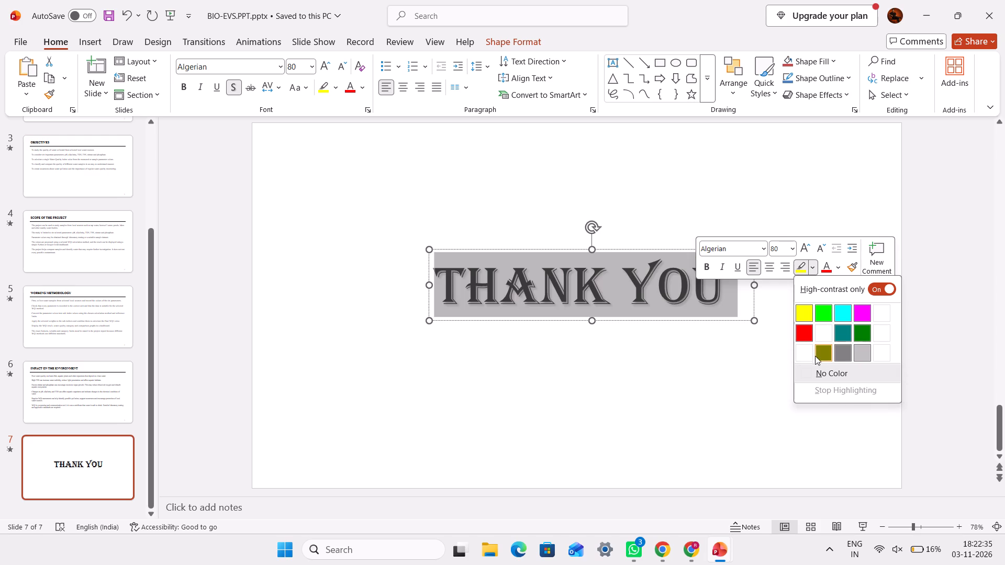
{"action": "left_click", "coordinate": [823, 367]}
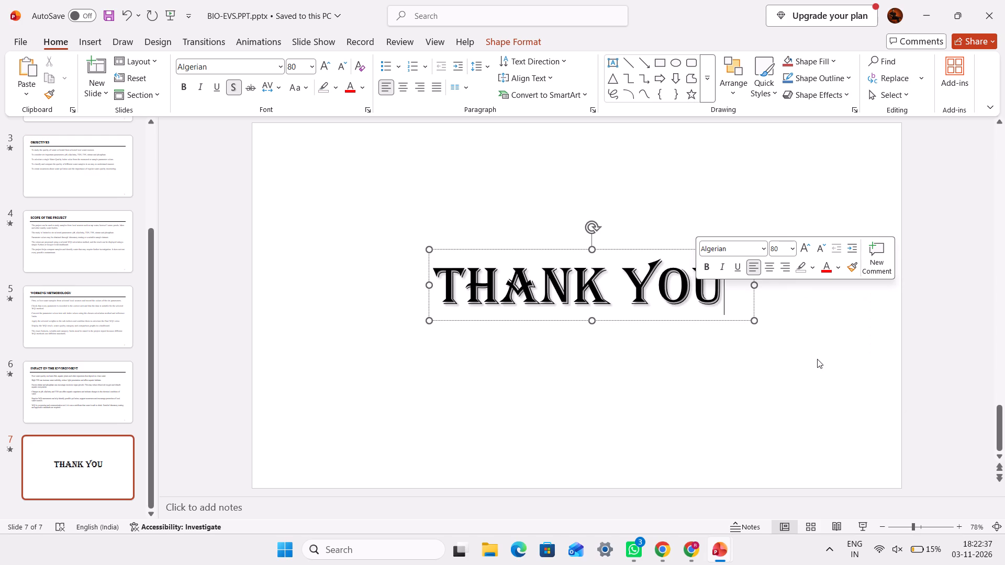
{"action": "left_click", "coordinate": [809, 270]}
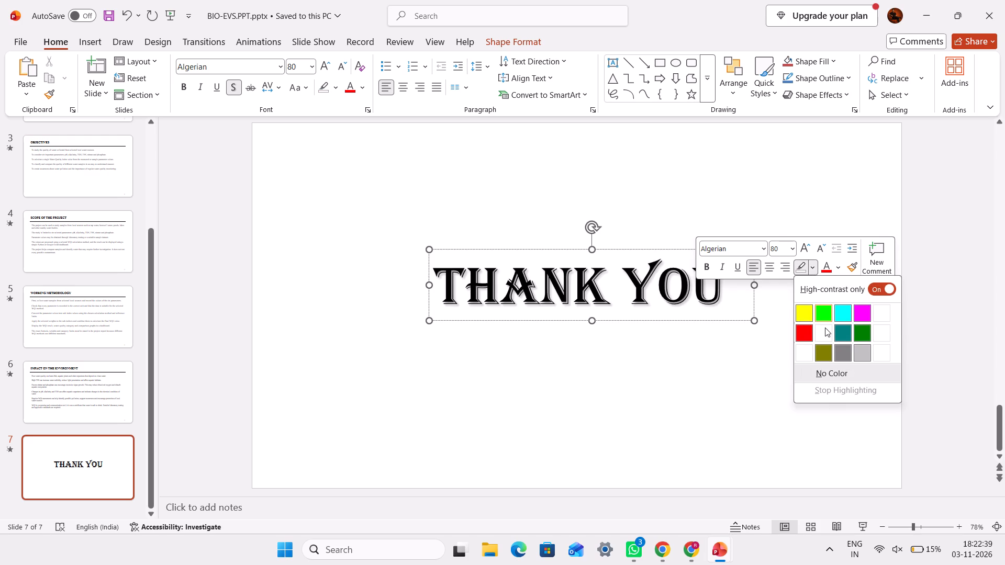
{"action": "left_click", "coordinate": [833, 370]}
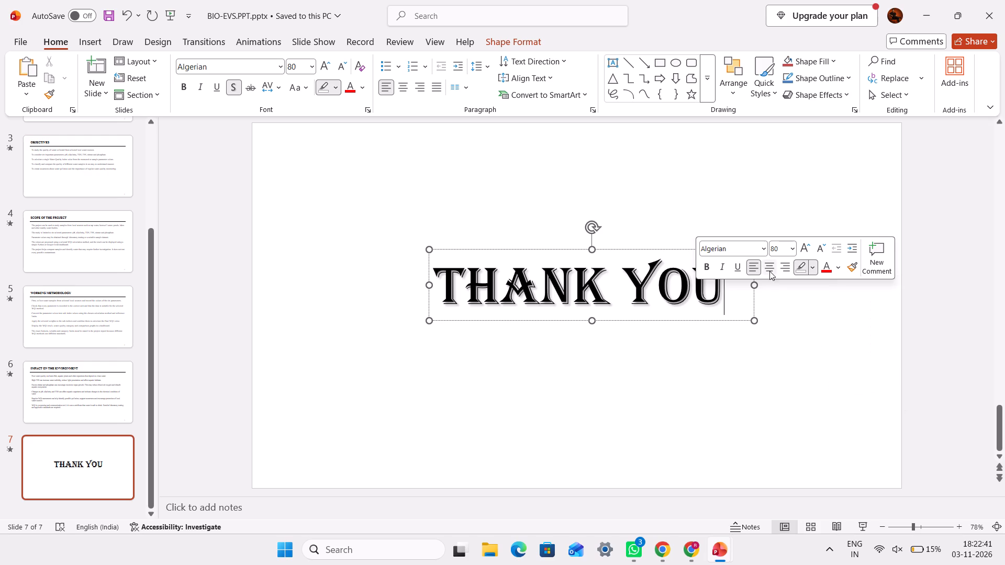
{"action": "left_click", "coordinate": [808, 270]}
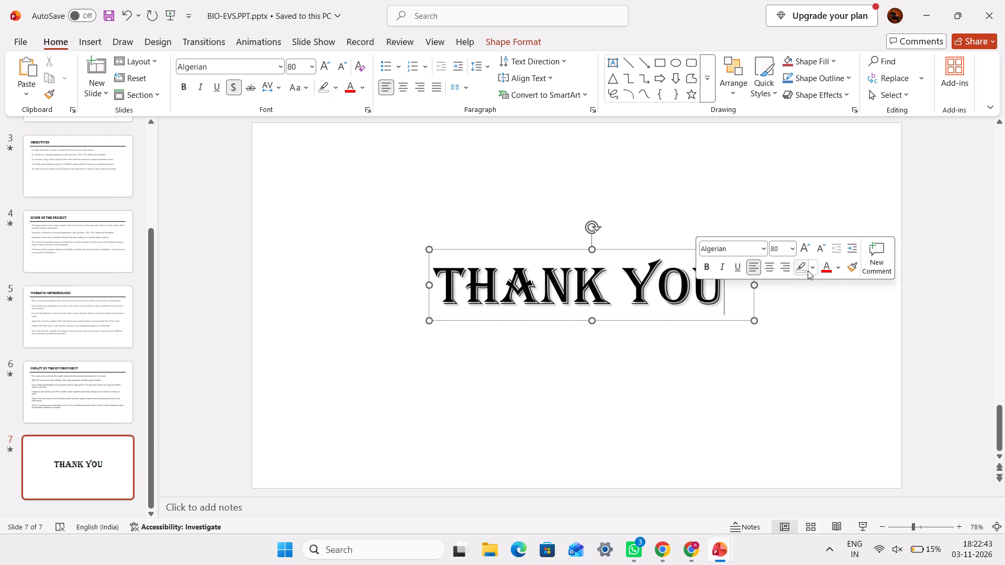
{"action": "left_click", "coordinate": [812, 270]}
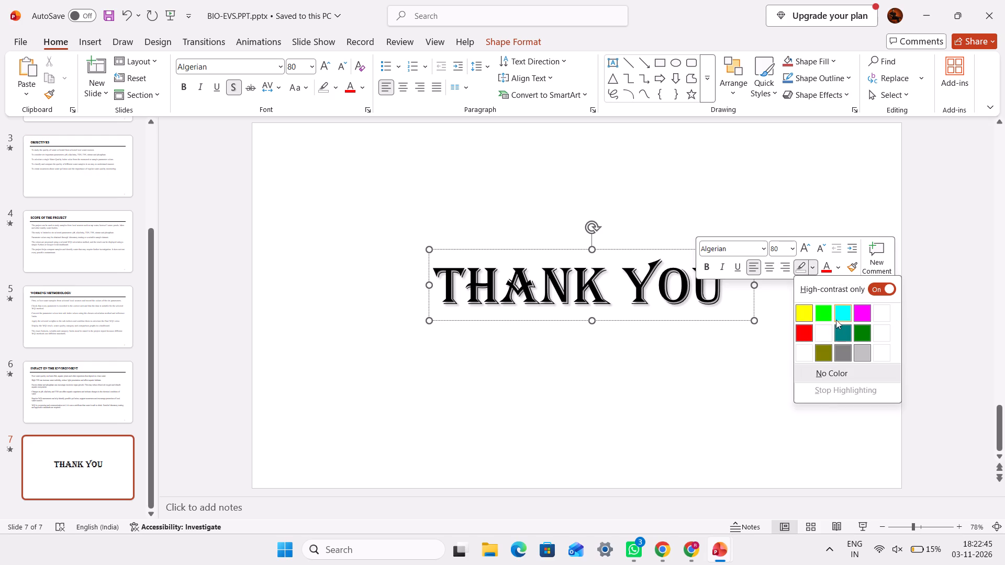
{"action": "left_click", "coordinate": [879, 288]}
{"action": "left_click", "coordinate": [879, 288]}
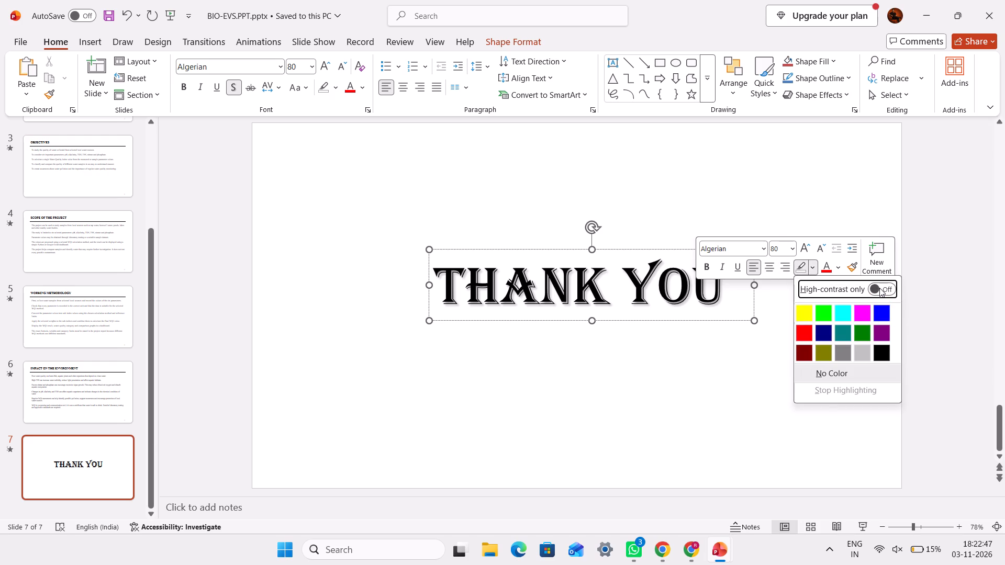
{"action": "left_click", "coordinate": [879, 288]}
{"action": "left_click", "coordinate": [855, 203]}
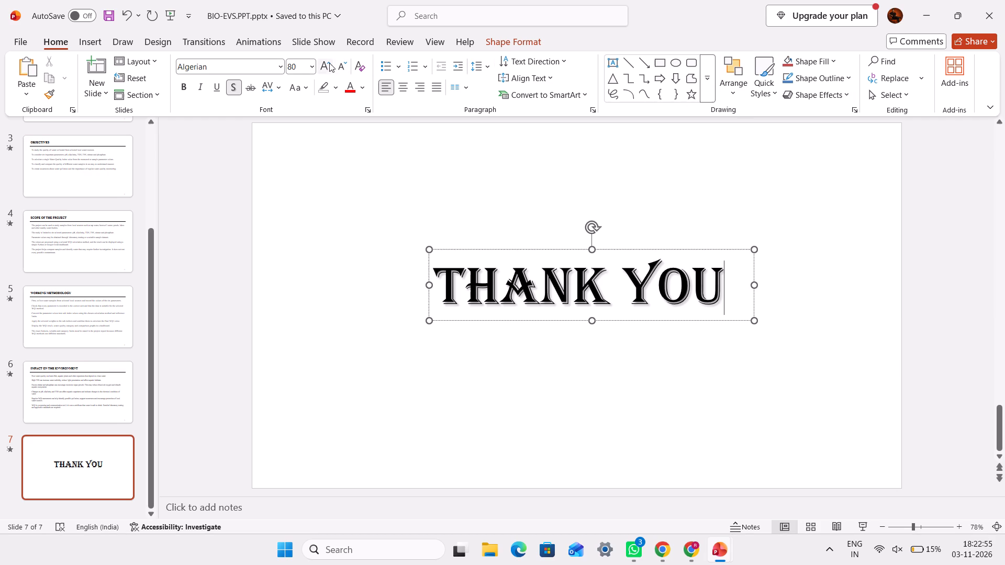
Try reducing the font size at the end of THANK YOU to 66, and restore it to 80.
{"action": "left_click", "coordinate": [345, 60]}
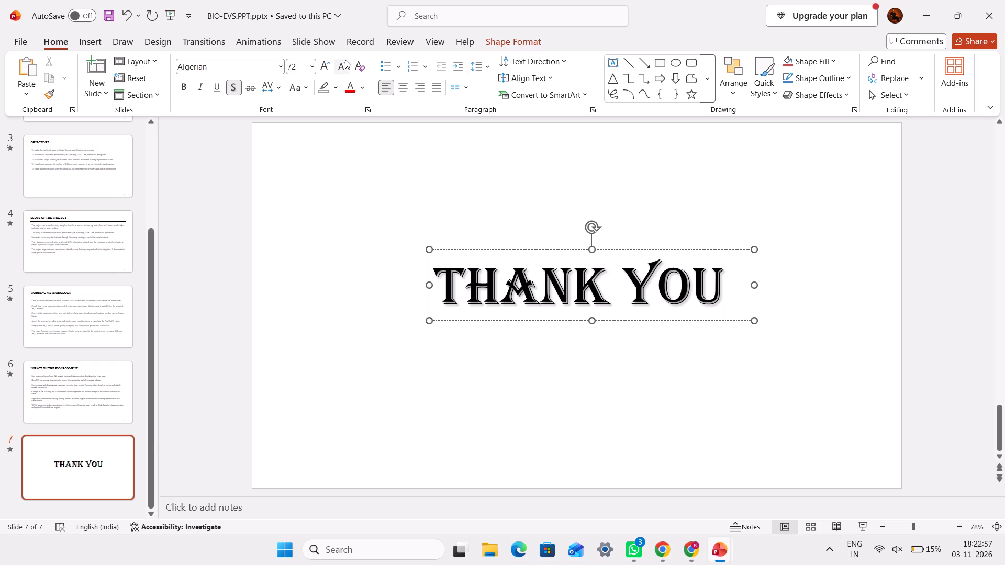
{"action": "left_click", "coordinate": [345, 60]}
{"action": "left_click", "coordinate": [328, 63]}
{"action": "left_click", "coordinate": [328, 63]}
Play the slide show from the title slide through the THANK YOU slide to check the Wipe transitions.
{"action": "left_click", "coordinate": [175, 9]}
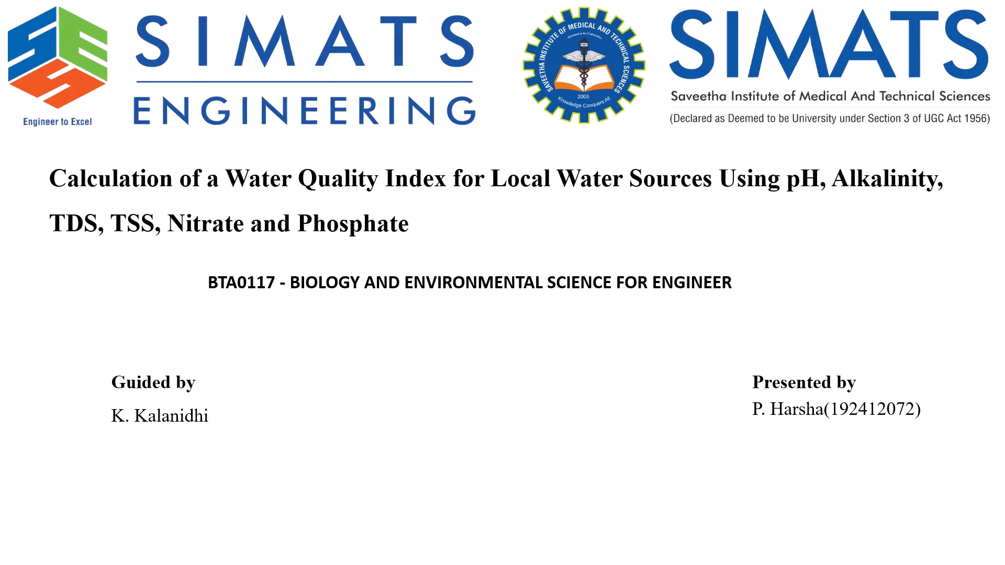
{"action": "key", "text": "Right"}
{"action": "key", "text": "Right"}
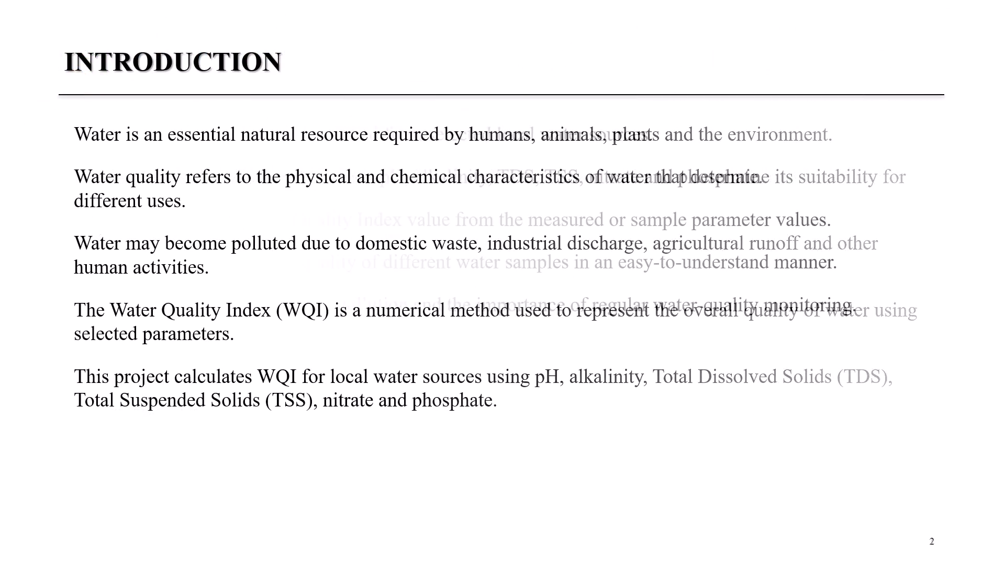
{"action": "key", "text": "Right"}
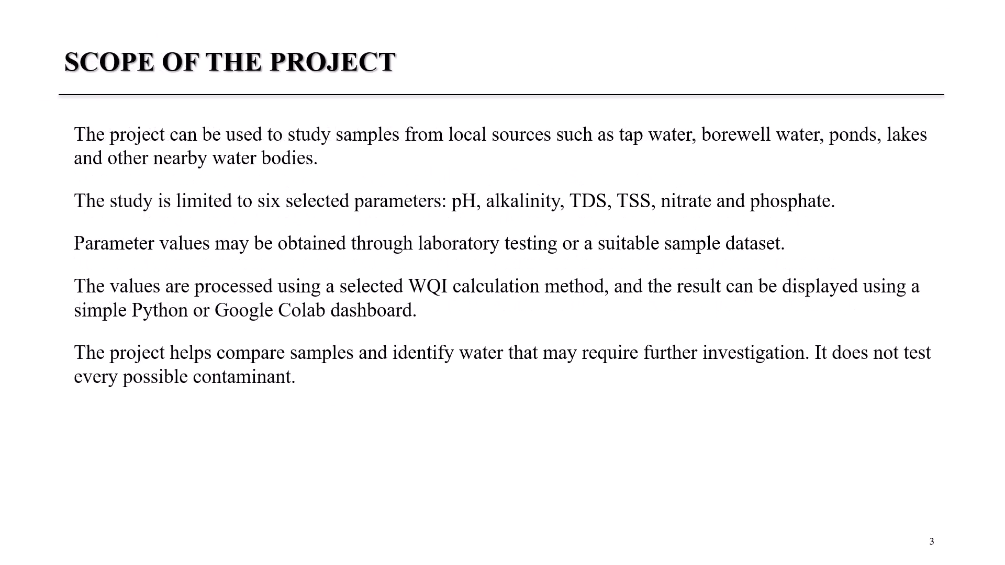
{"action": "key", "text": "Right"}
{"action": "key", "text": "Left"}
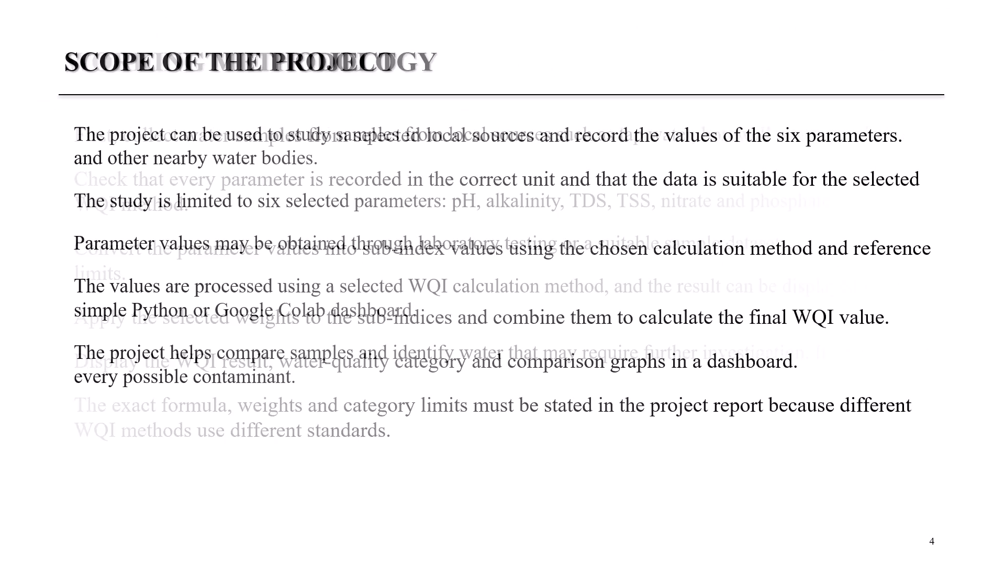
{"action": "key", "text": "Right"}
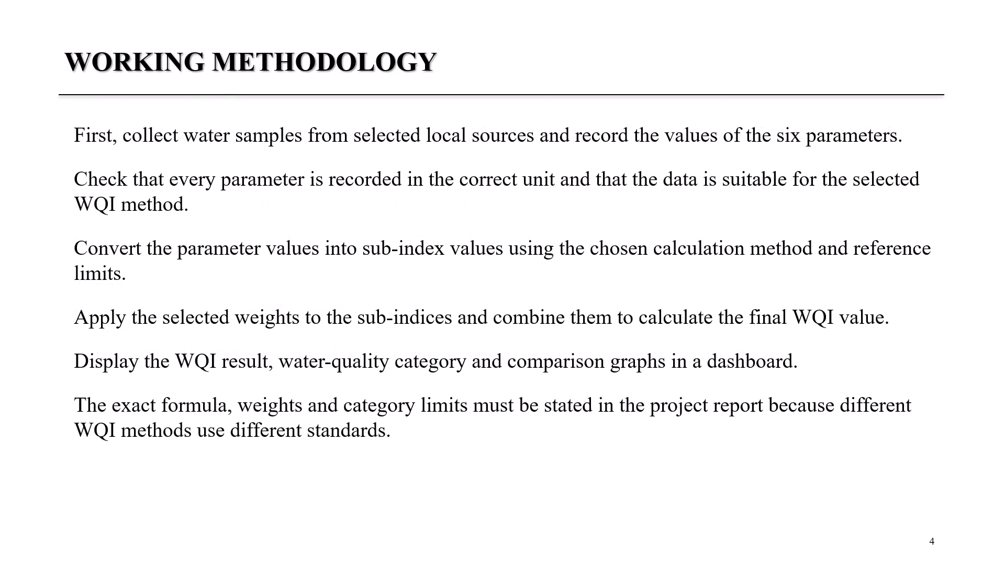
{"action": "key", "text": "Right"}
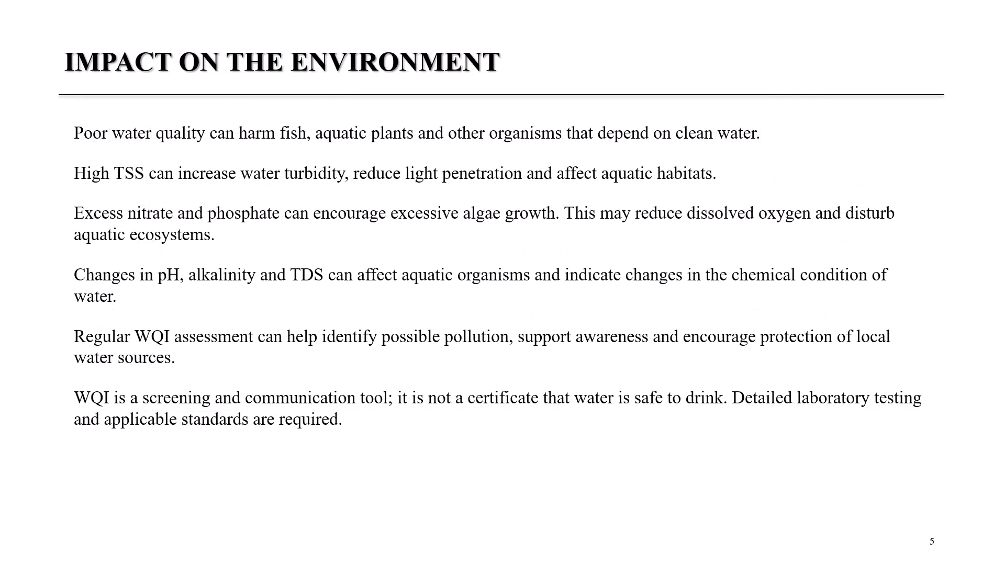
{"action": "key", "text": "Right"}
{"action": "key", "text": "Right"}
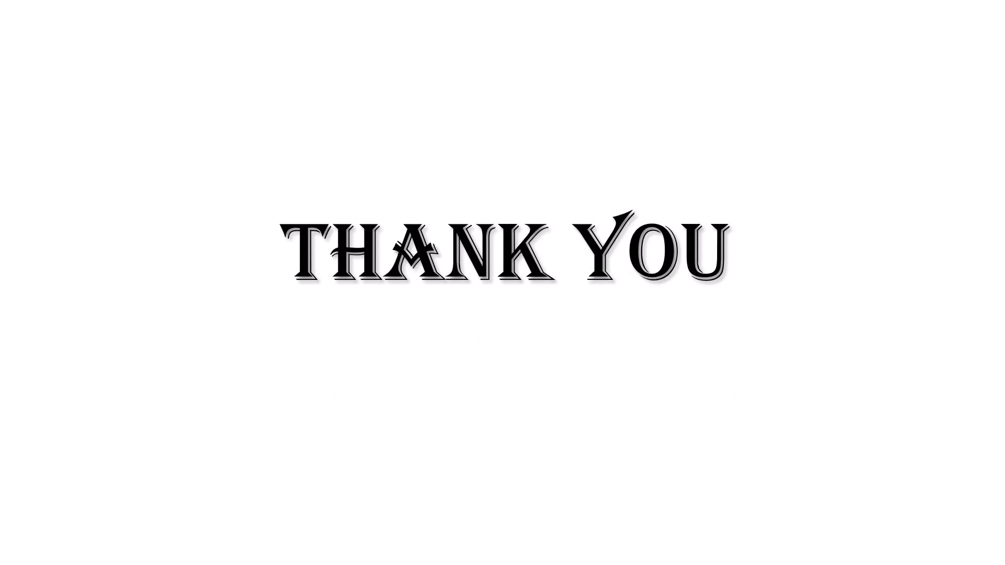
{"action": "key", "text": "Right"}
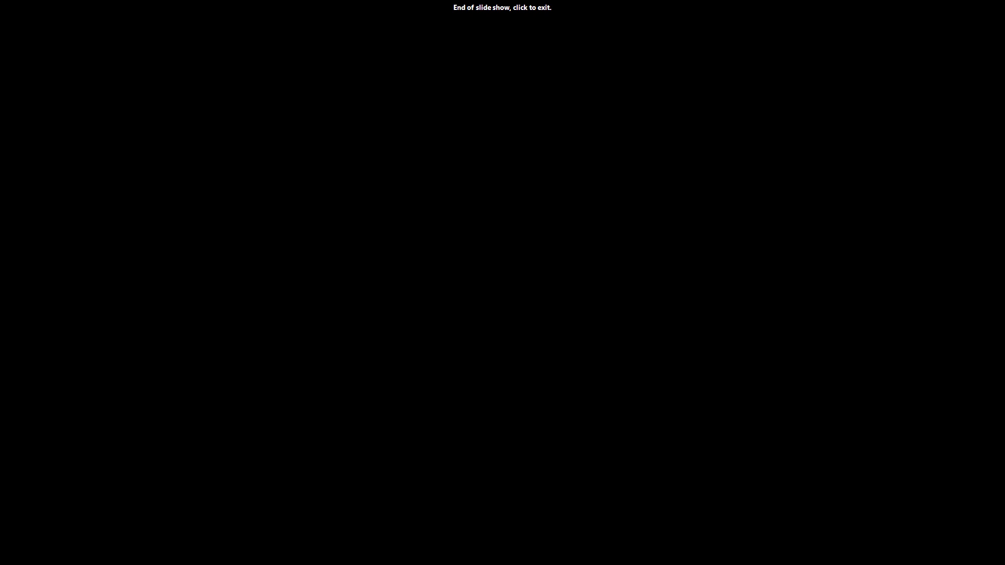
Exit the slide show and shift the BTA0117 course line on the title slide slightly to the right.
{"action": "key", "text": "Right"}
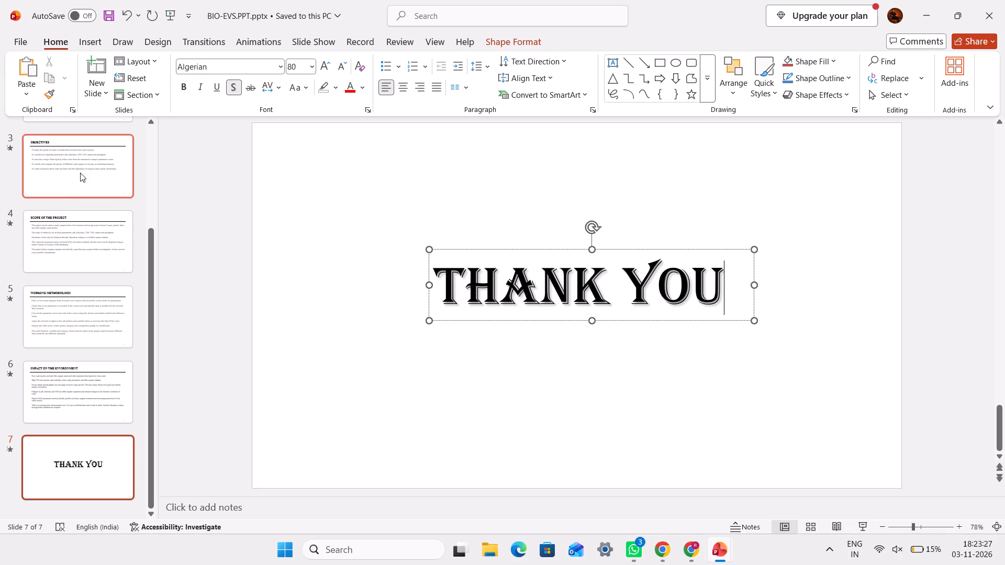
{"action": "left_click", "coordinate": [74, 179]}
{"action": "scroll", "coordinate": [74, 179], "scroll_direction": "up", "scroll_amount": 8}
{"action": "left_click", "coordinate": [72, 173]}
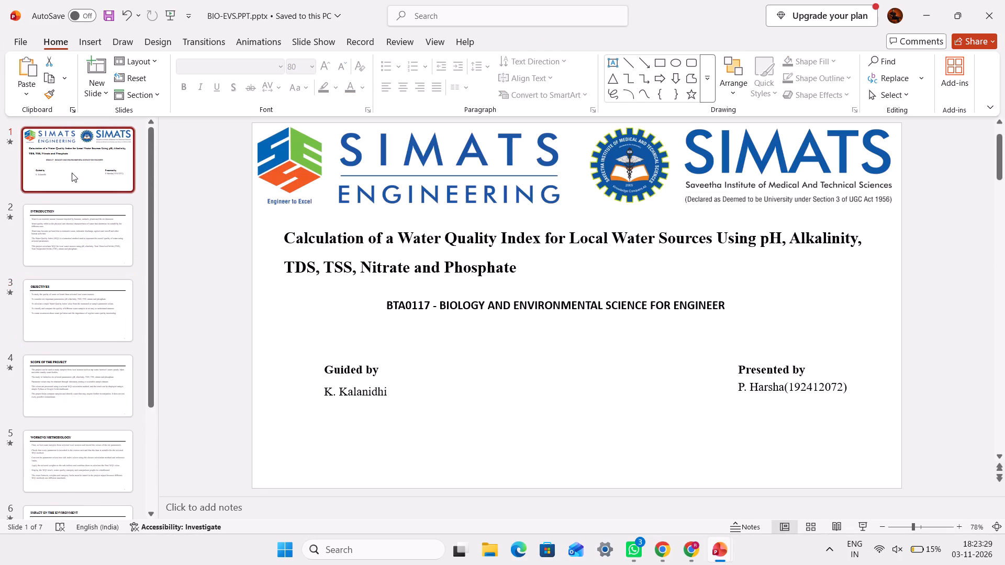
{"action": "left_click", "coordinate": [470, 304]}
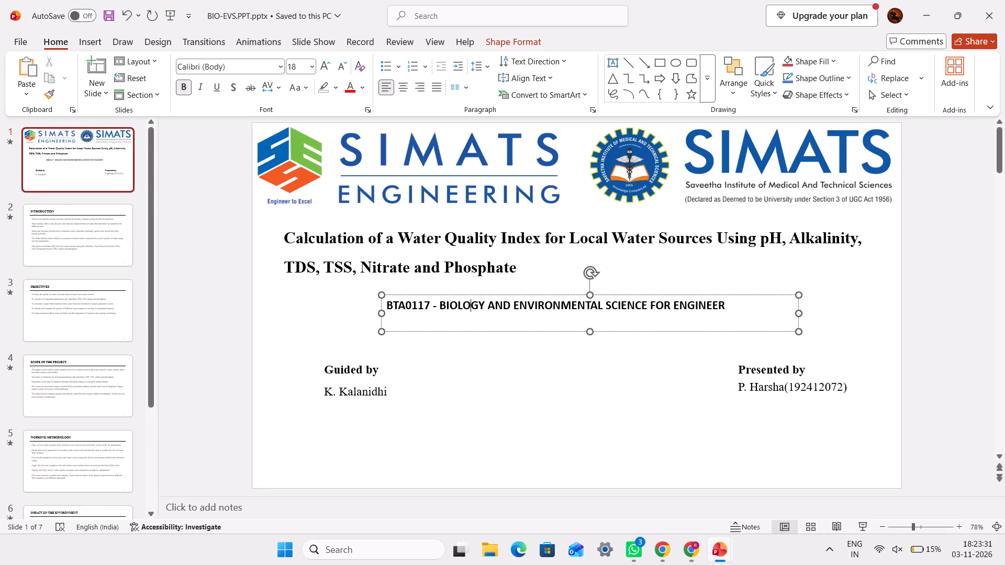
{"action": "left_click_drag", "start_coordinate": [487, 295], "coordinate": [504, 293]}
{"action": "left_click", "coordinate": [500, 388]}
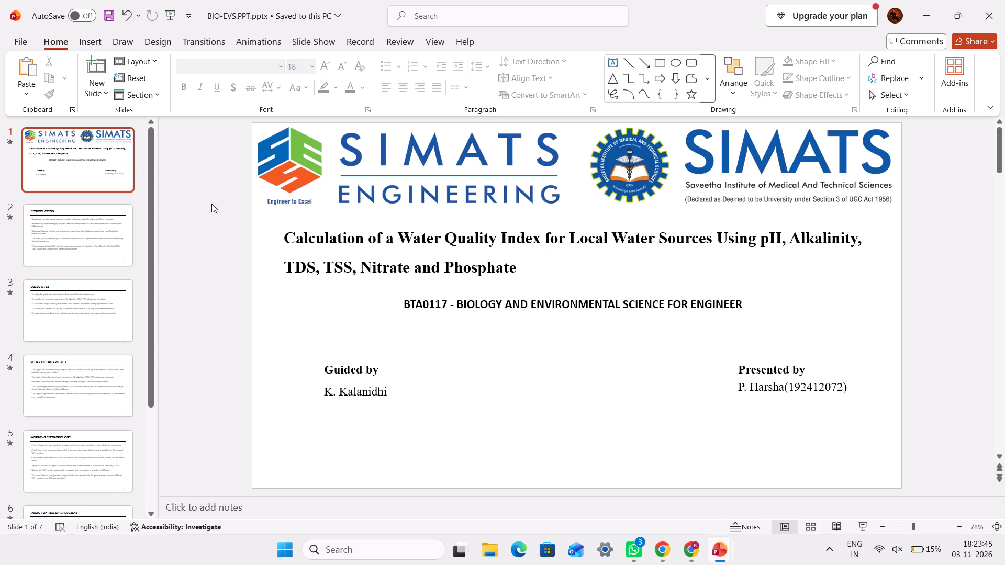
Use Save As on the BIO-EVS presentation with the Downloads folder as the location.
{"action": "left_click", "coordinate": [19, 40]}
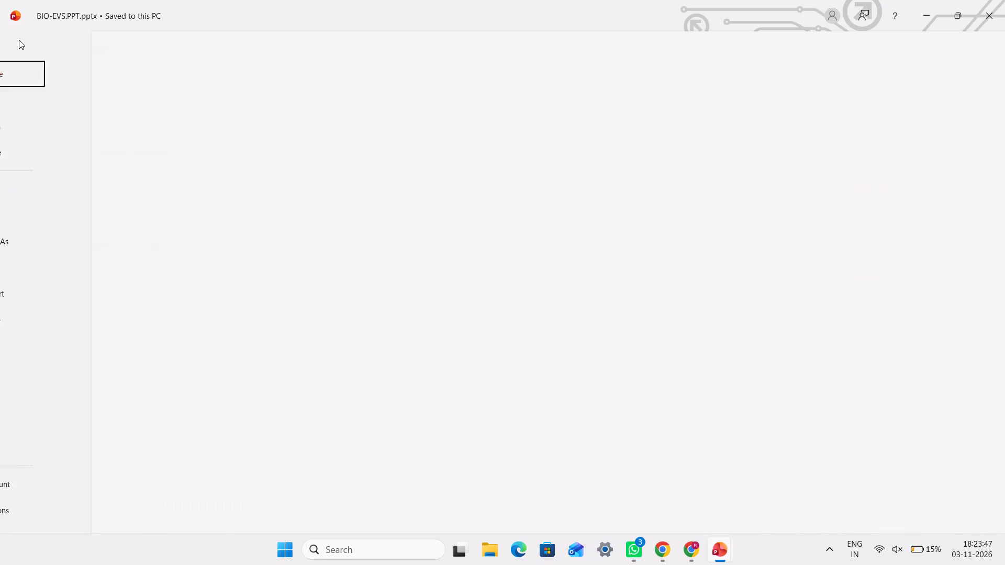
{"action": "left_click", "coordinate": [30, 241]}
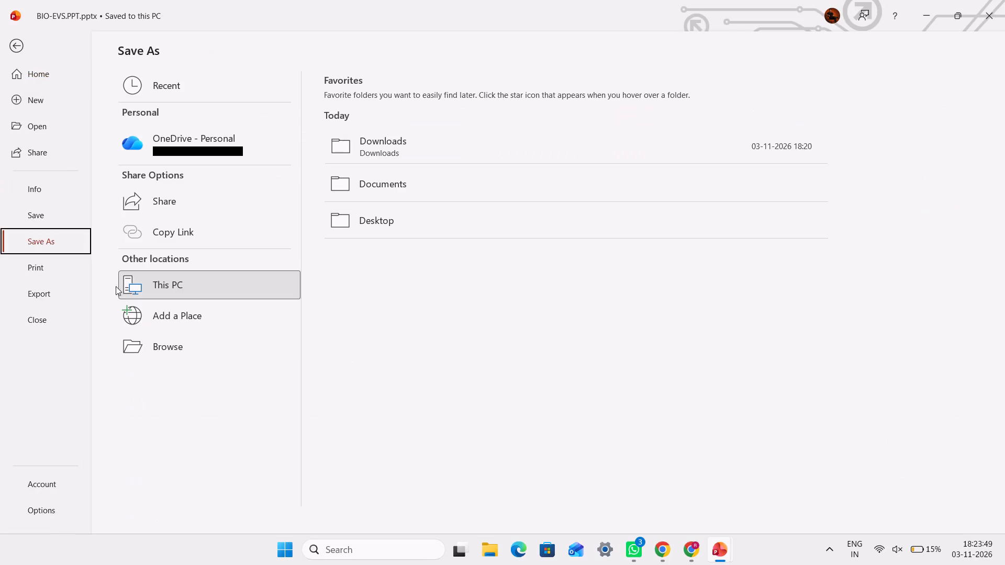
{"action": "left_click", "coordinate": [388, 147]}
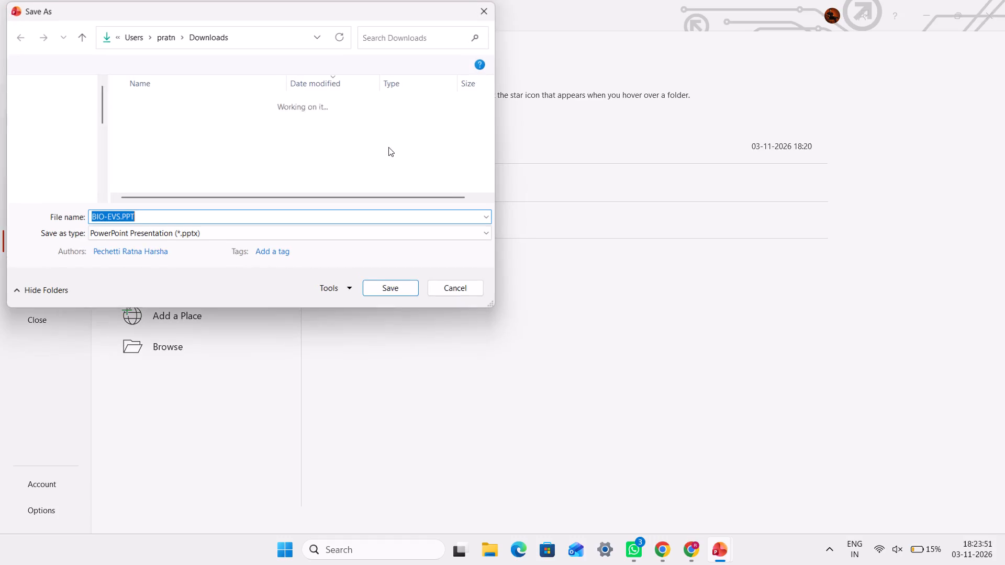
Save the presentation in Downloads as BIO-EVS.PPT in PowerPoint Presentation format.
{"action": "left_click", "coordinate": [405, 291]}
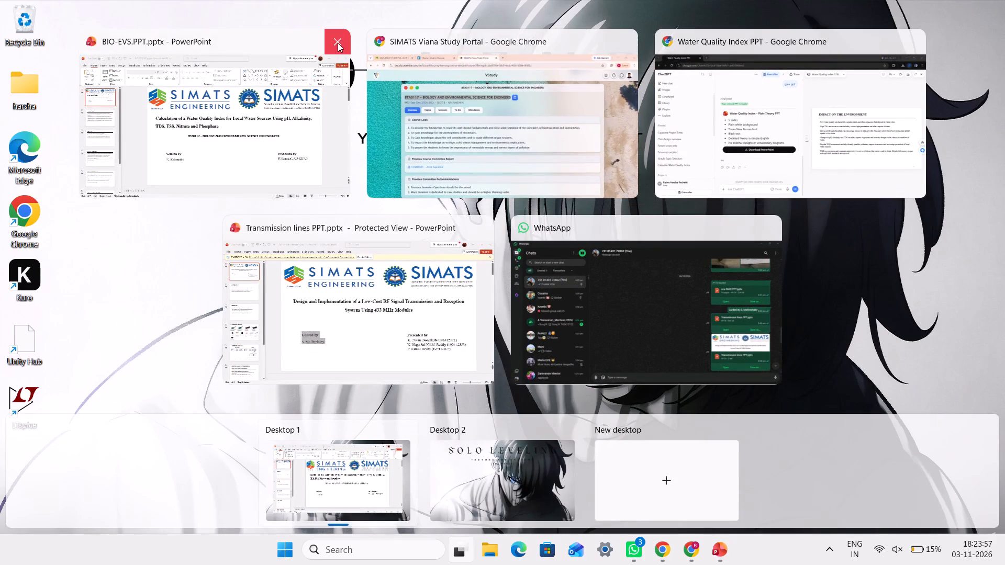
Close the BIO-EVS presentation, Water Quality Index PPT browser, Transmission lines presentation and WhatsApp windows, keeping the SIMATS Viana Study Portal window.
{"action": "left_click", "coordinate": [338, 43]}
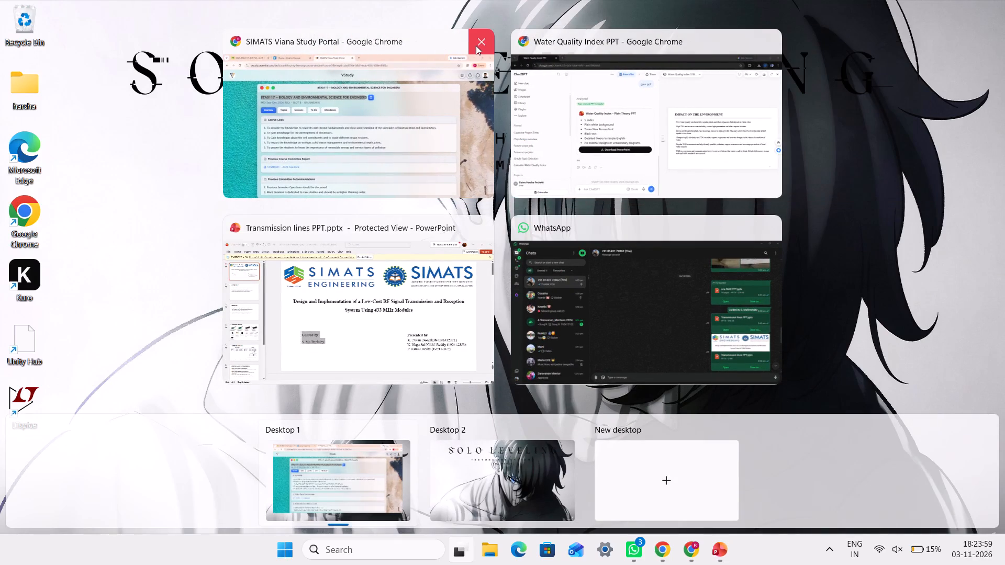
{"action": "left_click", "coordinate": [765, 39]}
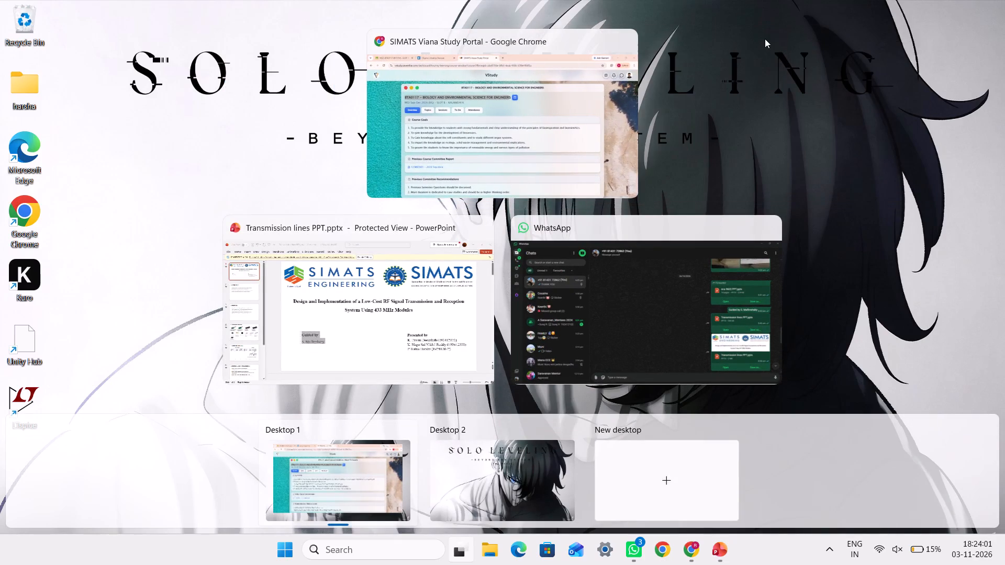
{"action": "left_click", "coordinate": [477, 231]}
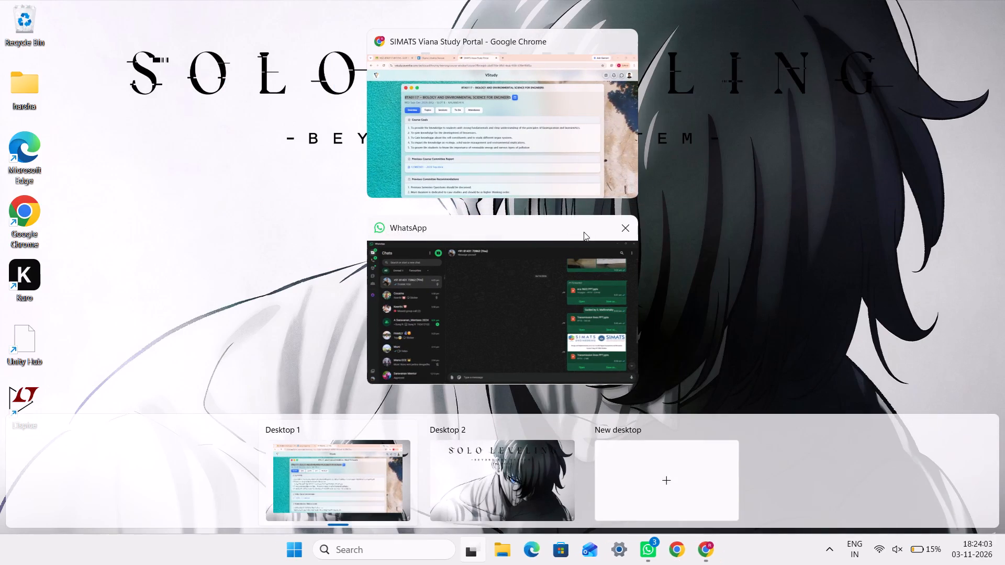
{"action": "left_click", "coordinate": [628, 229]}
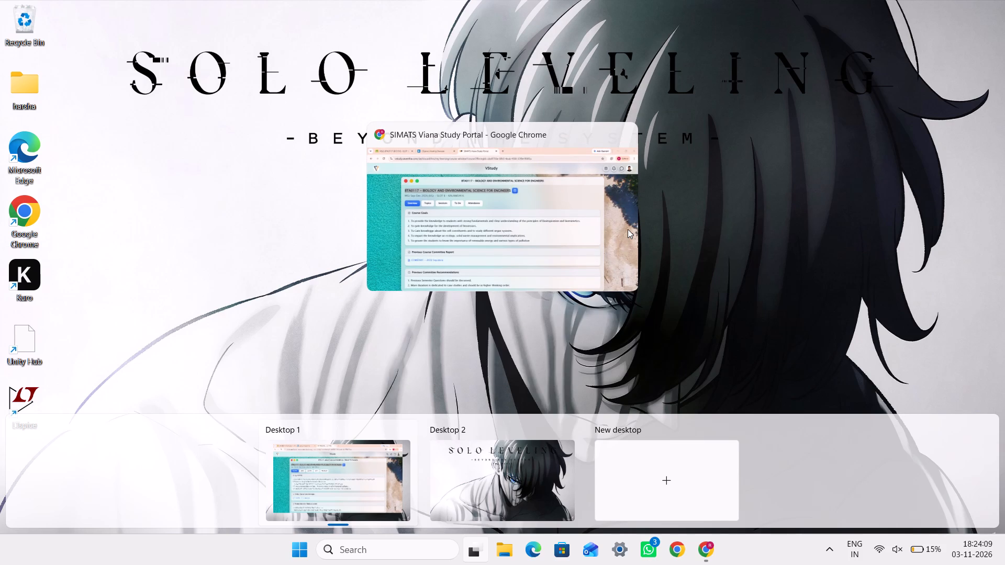
Switch to the SIMATS Viana Study Portal in Chrome and view My Requests under On-Duty (OD) in My Learning.
{"action": "left_click", "coordinate": [597, 239]}
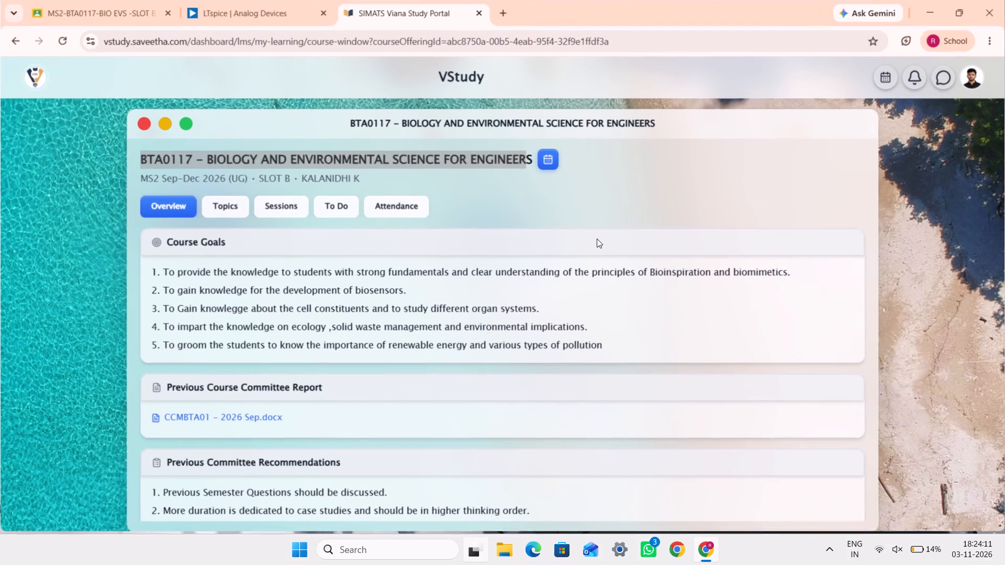
{"action": "left_click", "coordinate": [617, 200]}
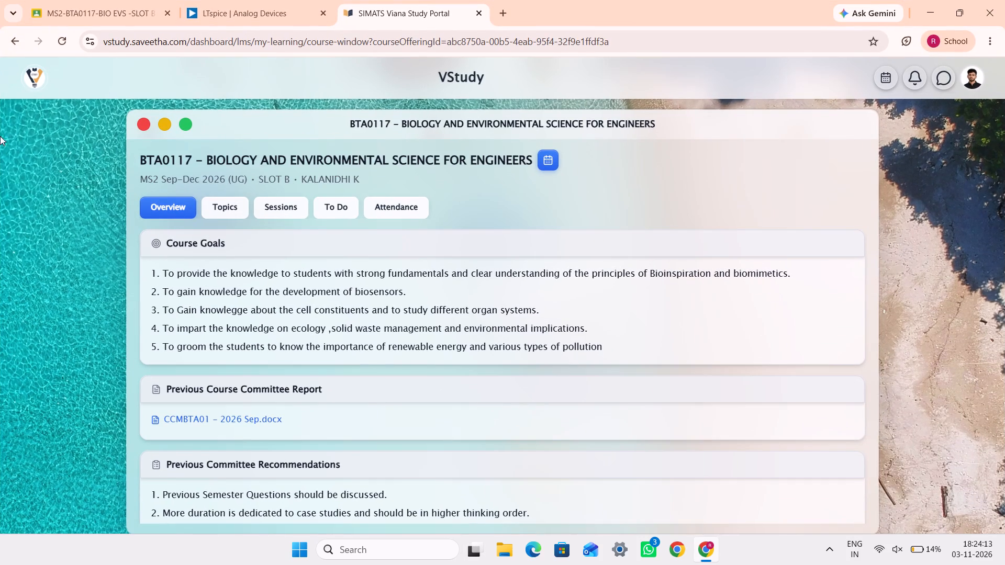
{"action": "left_click", "coordinate": [37, 67]}
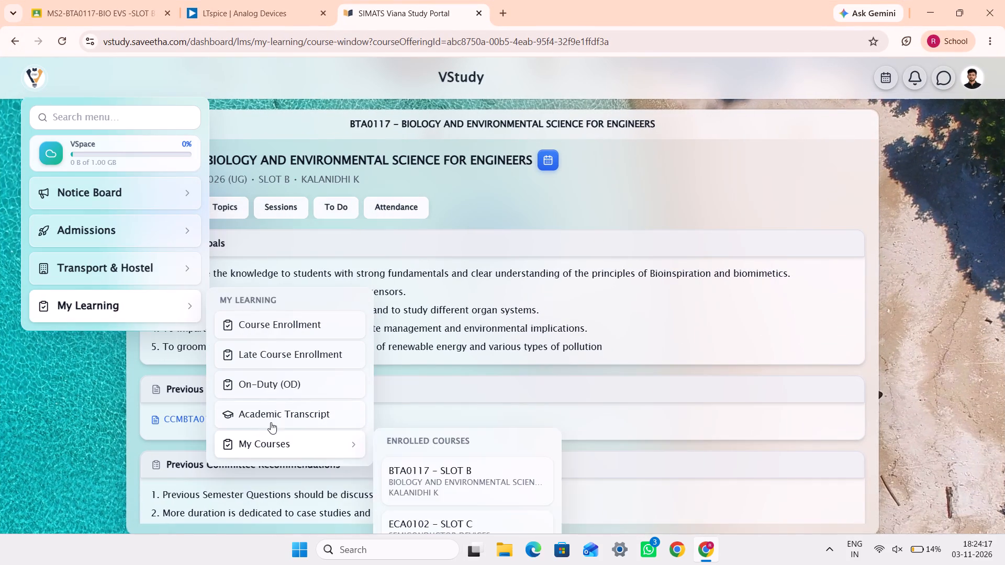
{"action": "left_click", "coordinate": [285, 389]}
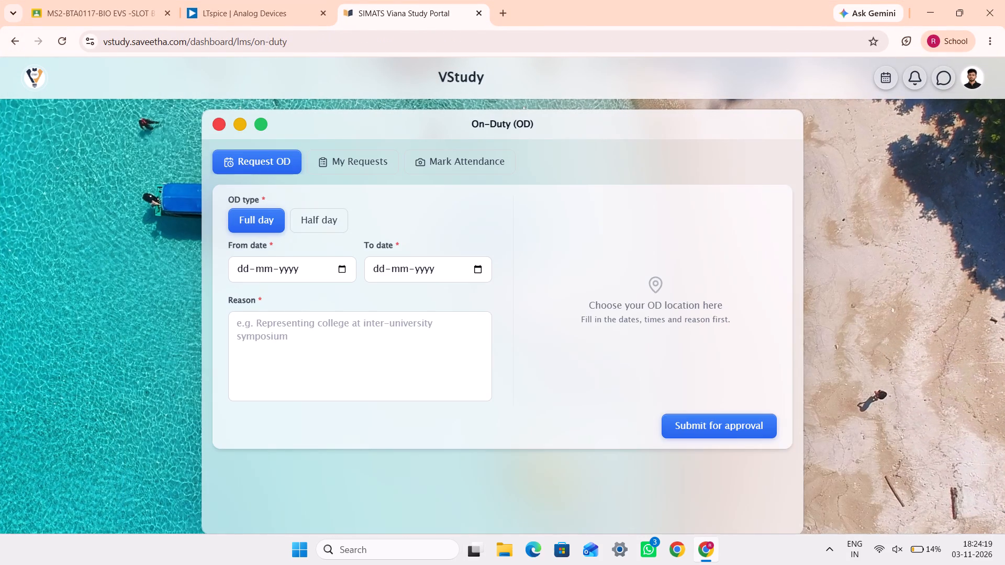
{"action": "left_click", "coordinate": [387, 160]}
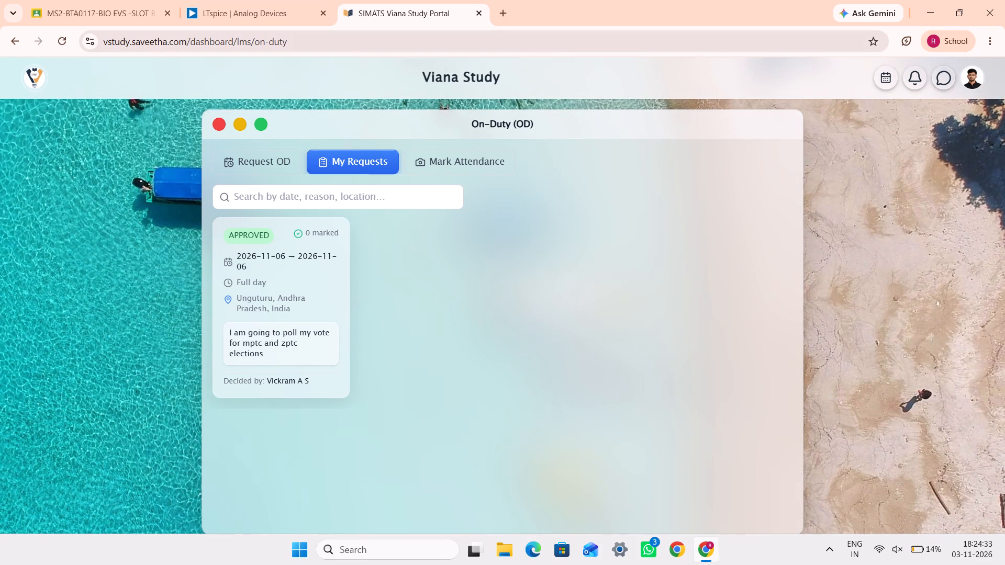
Restart Chrome with the school profile and view My Requests on the study portal's On-Duty page.
{"action": "left_click", "coordinate": [1004, 1]}
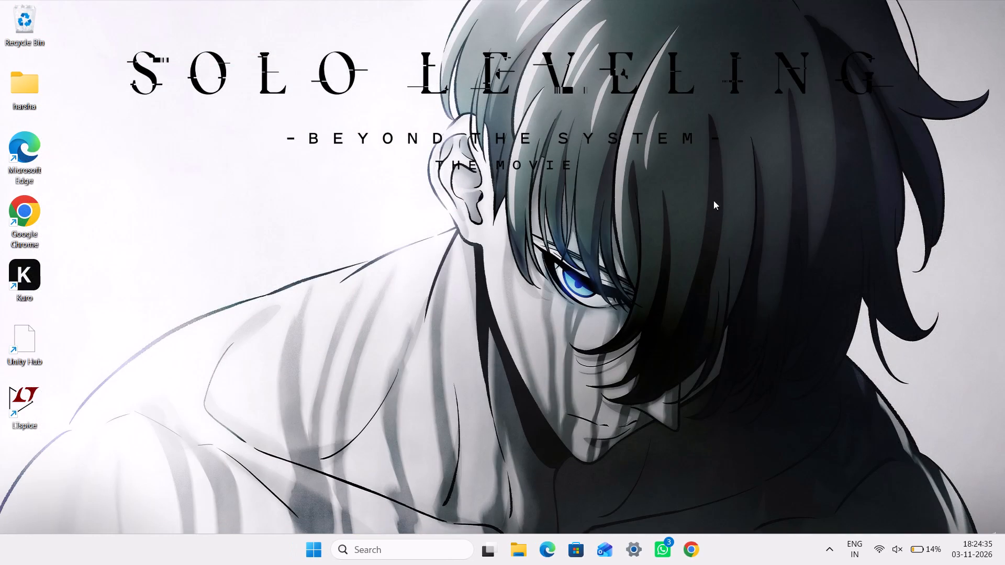
{"action": "left_click", "coordinate": [320, 546]}
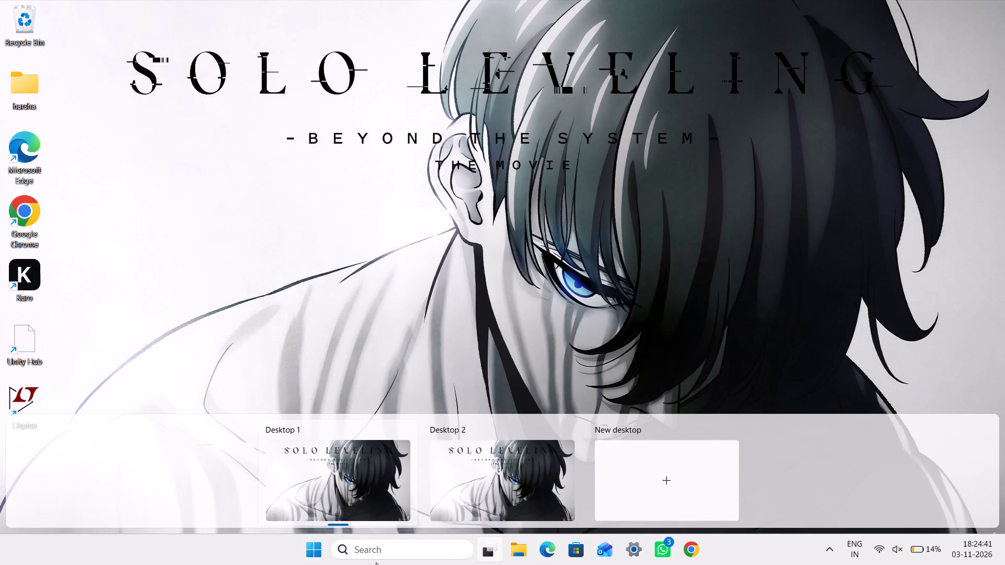
{"action": "left_click", "coordinate": [687, 558]}
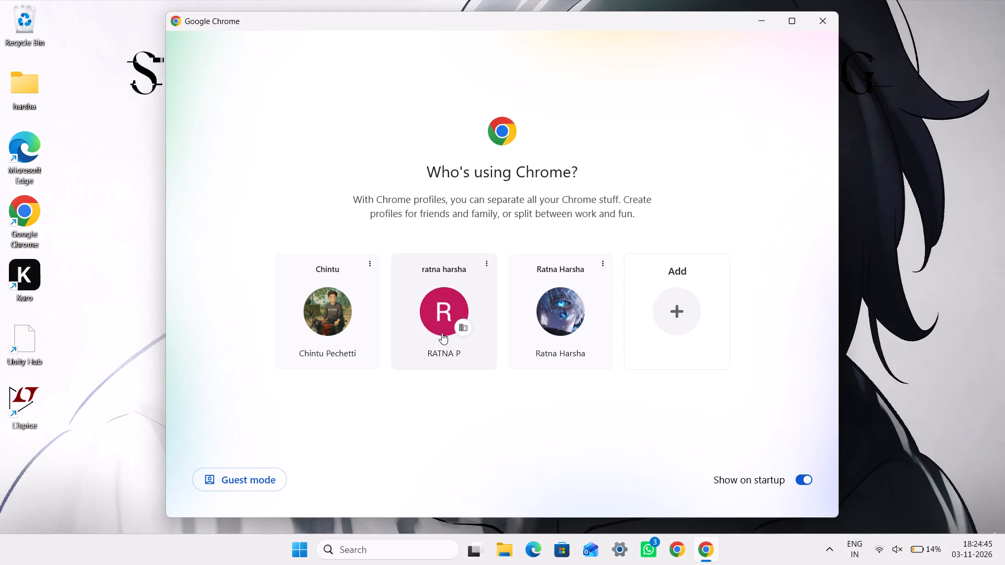
{"action": "left_click", "coordinate": [442, 333]}
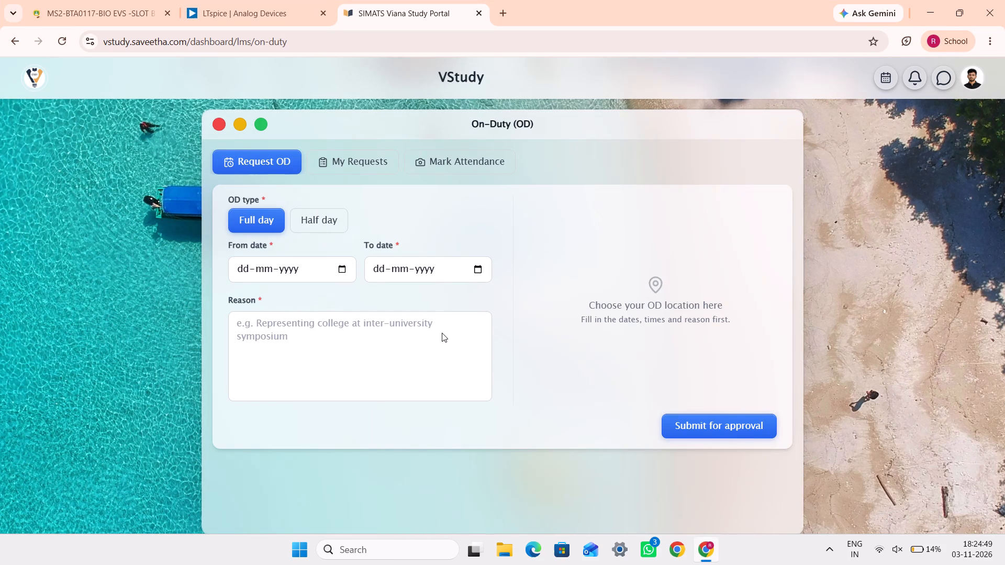
{"action": "left_click", "coordinate": [357, 163]}
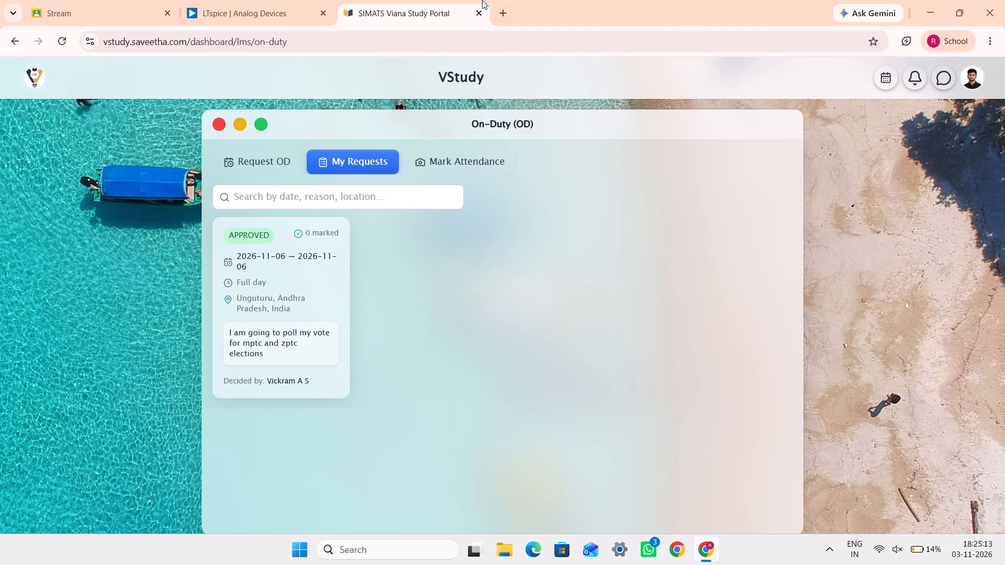
Close the study portal, LTspice and Stream tabs in Chrome.
{"action": "left_click", "coordinate": [480, 13]}
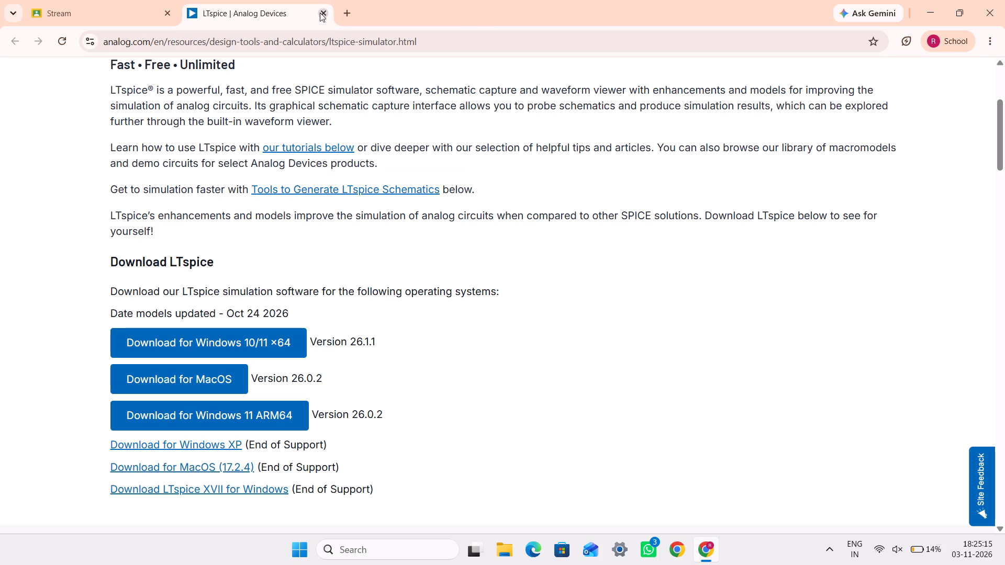
{"action": "left_click", "coordinate": [320, 13]}
{"action": "left_click", "coordinate": [168, 17]}
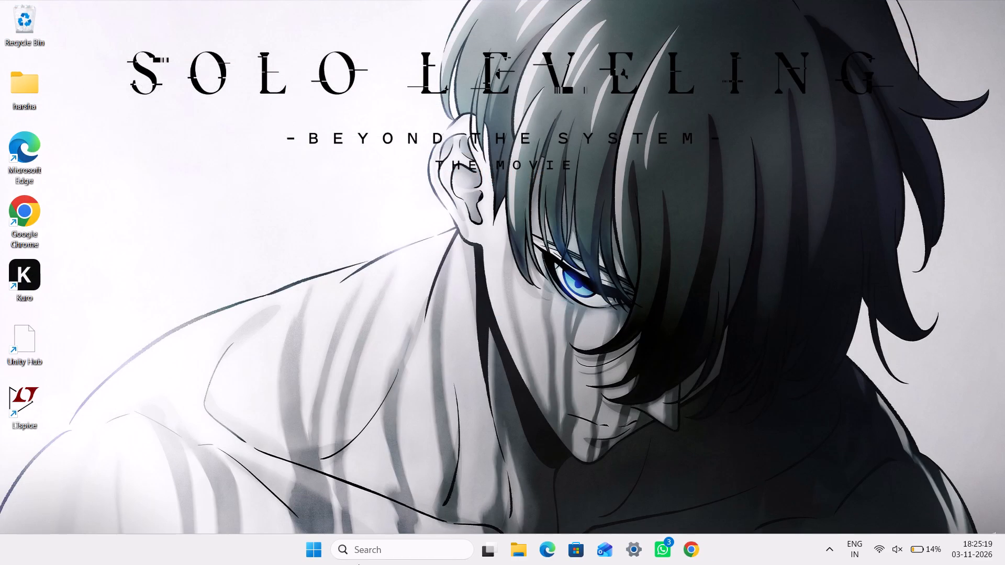
Bring up the computer's power options for shutting down.
{"action": "left_click", "coordinate": [319, 551]}
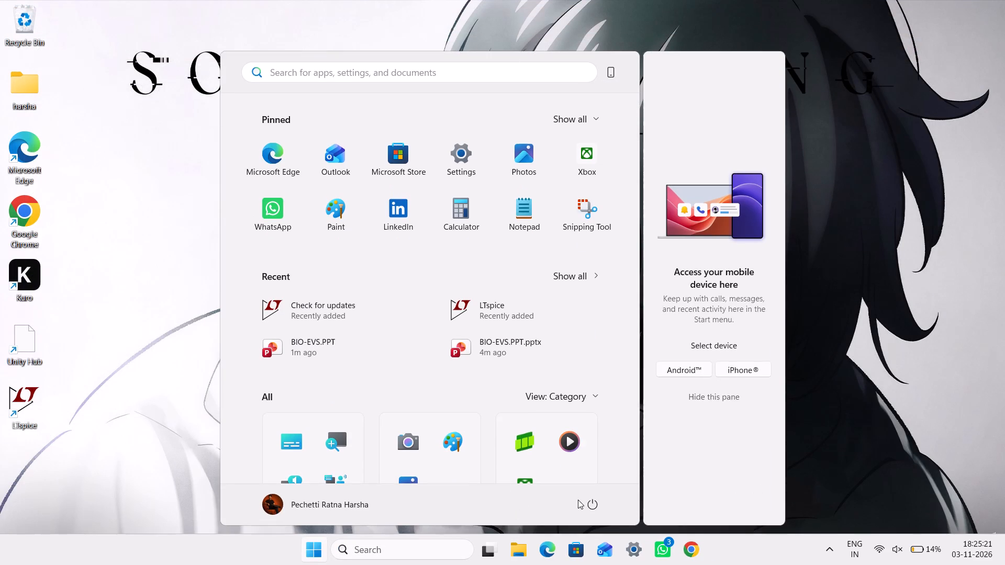
{"action": "left_click", "coordinate": [605, 510]}
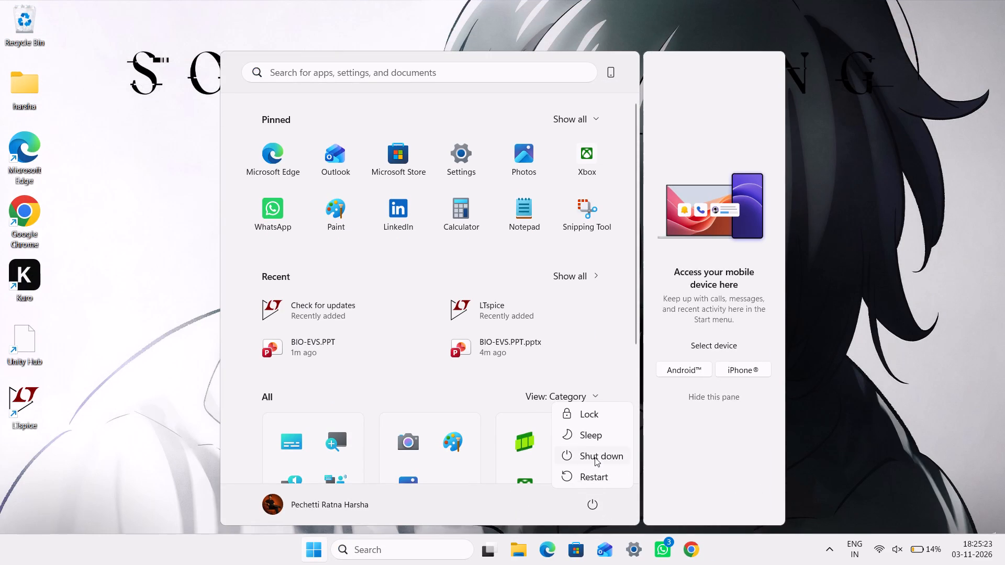